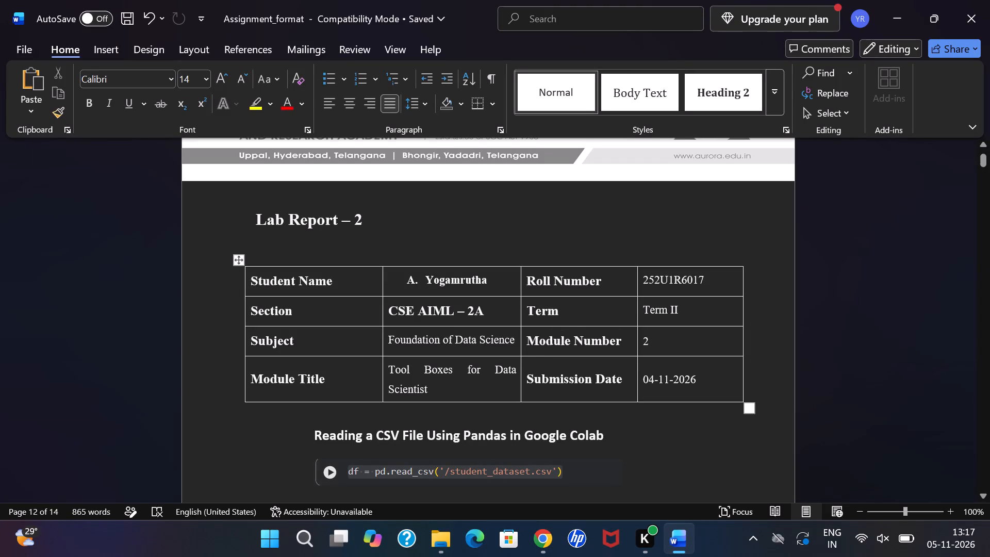
Review the start of the lab report, from the student details table to the Checking Missing Values section.
{"action": "scroll", "coordinate": [540, 433], "scroll_direction": "down", "scroll_amount": 1}
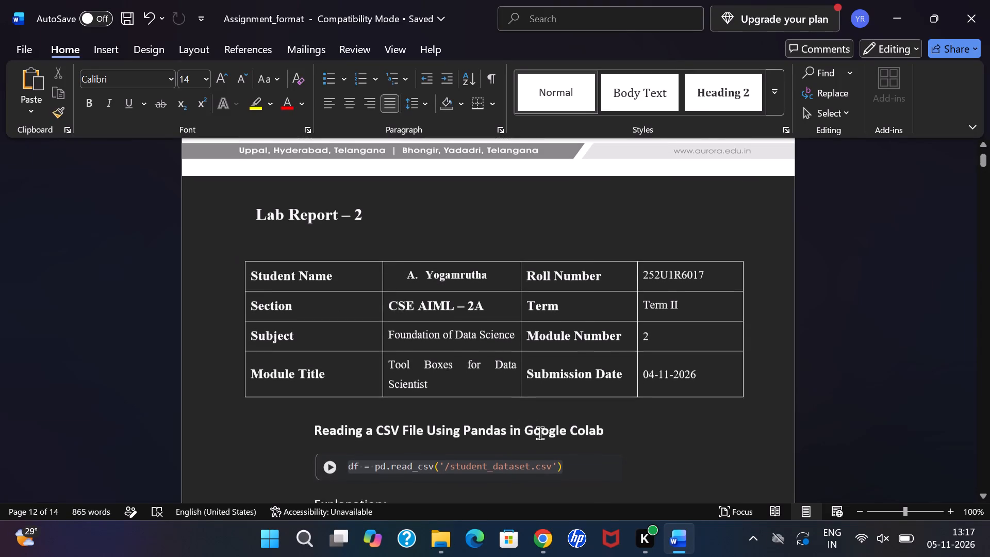
{"action": "scroll", "coordinate": [540, 433], "scroll_direction": "down", "scroll_amount": 1}
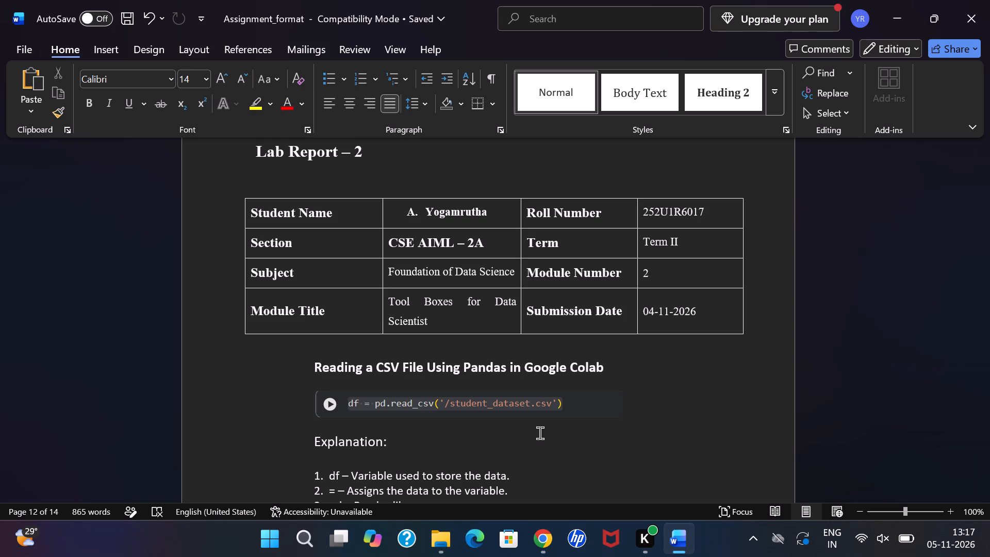
{"action": "scroll", "coordinate": [540, 433], "scroll_direction": "down", "scroll_amount": 2}
{"action": "scroll", "coordinate": [616, 419], "scroll_direction": "down", "scroll_amount": 1}
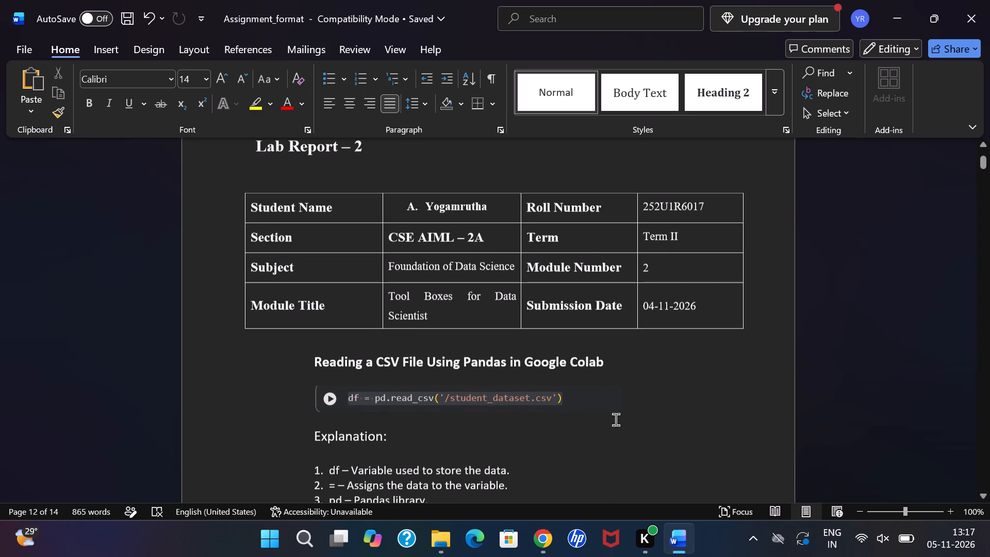
{"action": "scroll", "coordinate": [616, 419], "scroll_direction": "down", "scroll_amount": 2}
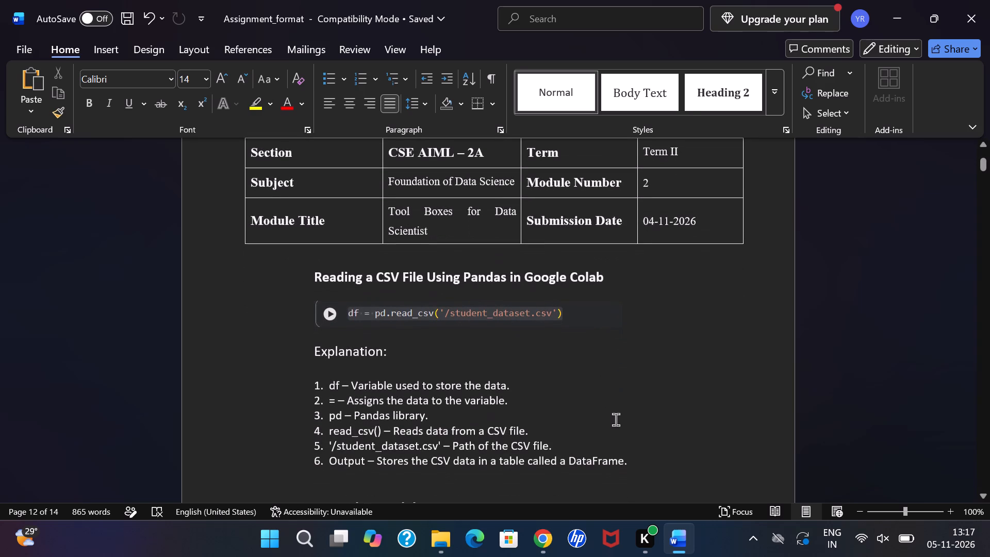
{"action": "scroll", "coordinate": [616, 419], "scroll_direction": "down", "scroll_amount": 3}
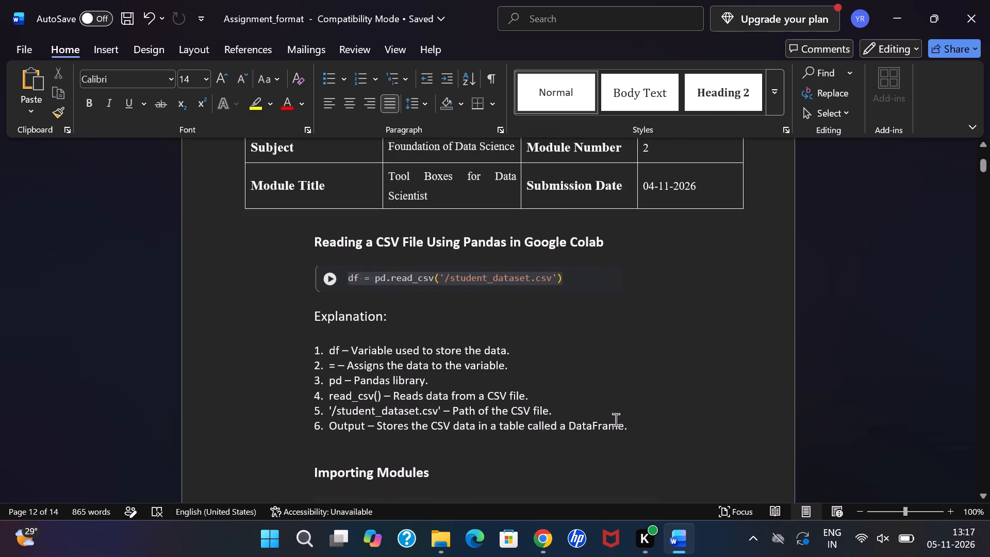
{"action": "scroll", "coordinate": [616, 419], "scroll_direction": "down", "scroll_amount": 3}
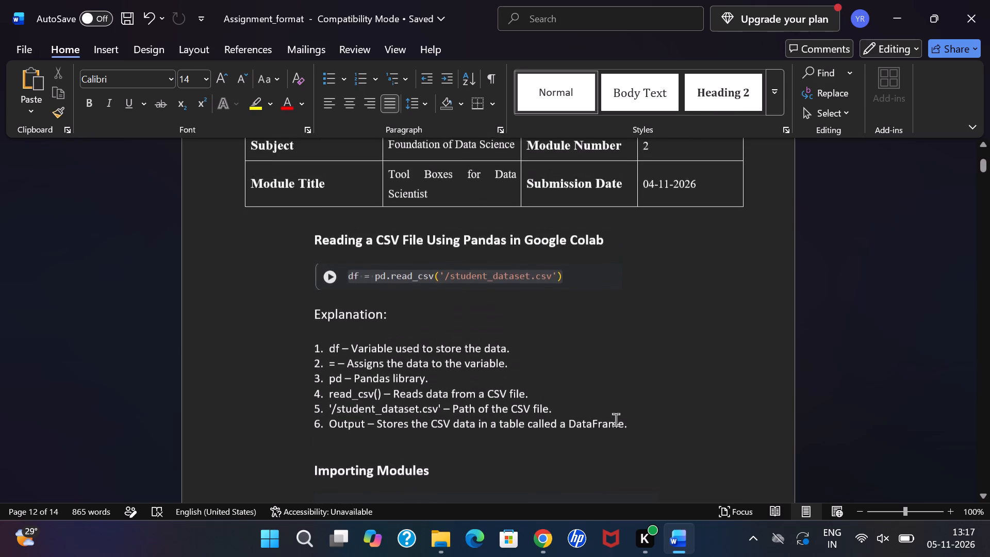
{"action": "scroll", "coordinate": [616, 419], "scroll_direction": "down", "scroll_amount": 3}
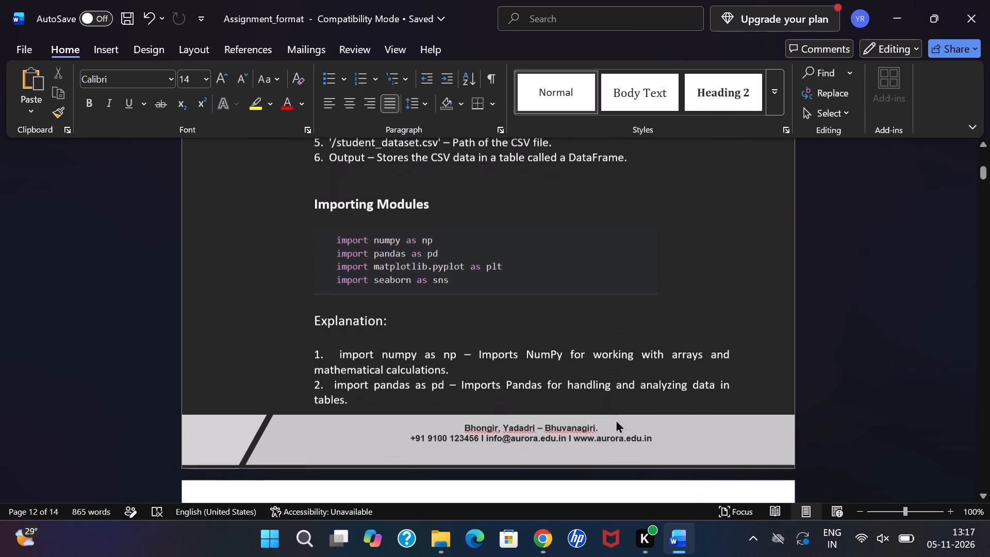
{"action": "scroll", "coordinate": [616, 419], "scroll_direction": "down", "scroll_amount": 3}
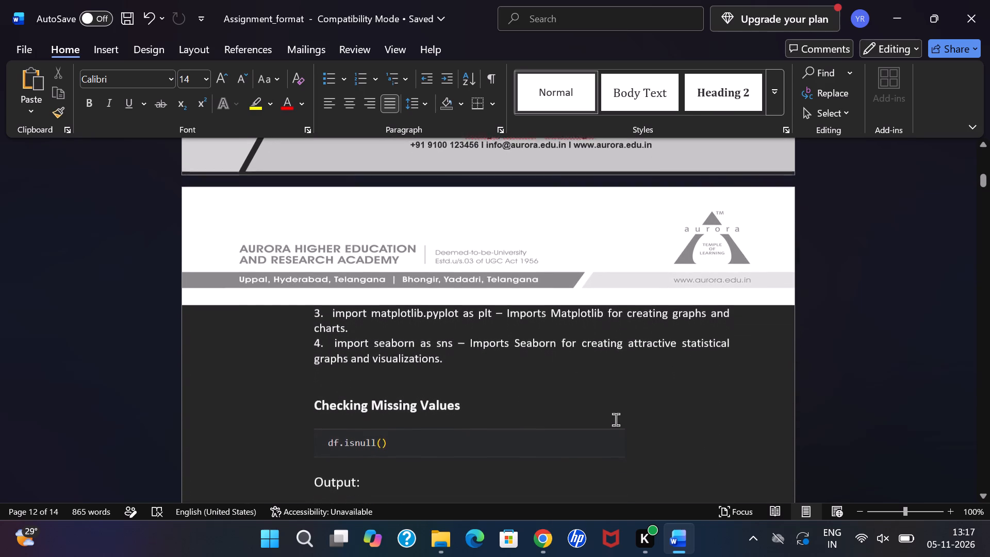
{"action": "scroll", "coordinate": [616, 419], "scroll_direction": "down", "scroll_amount": 2}
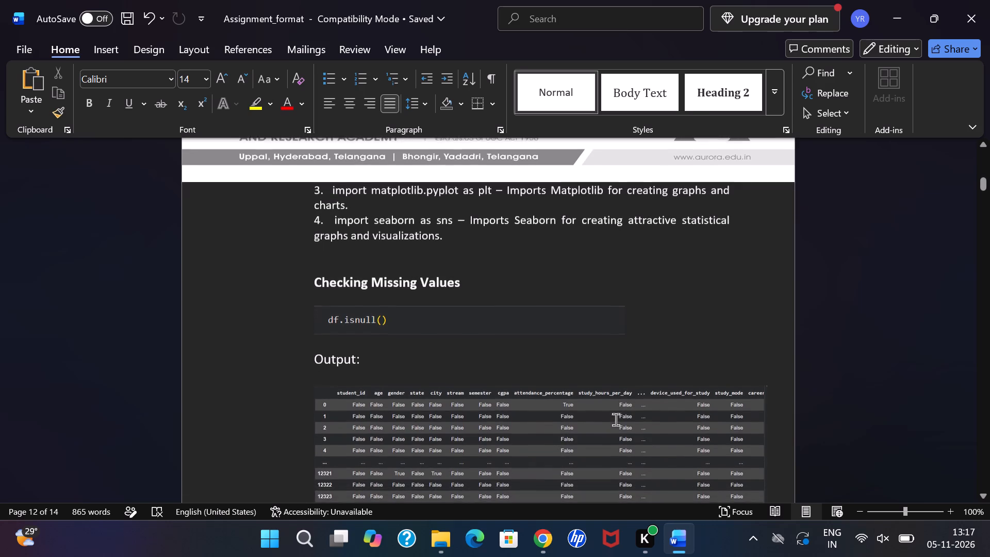
{"action": "scroll", "coordinate": [616, 419], "scroll_direction": "down", "scroll_amount": 1}
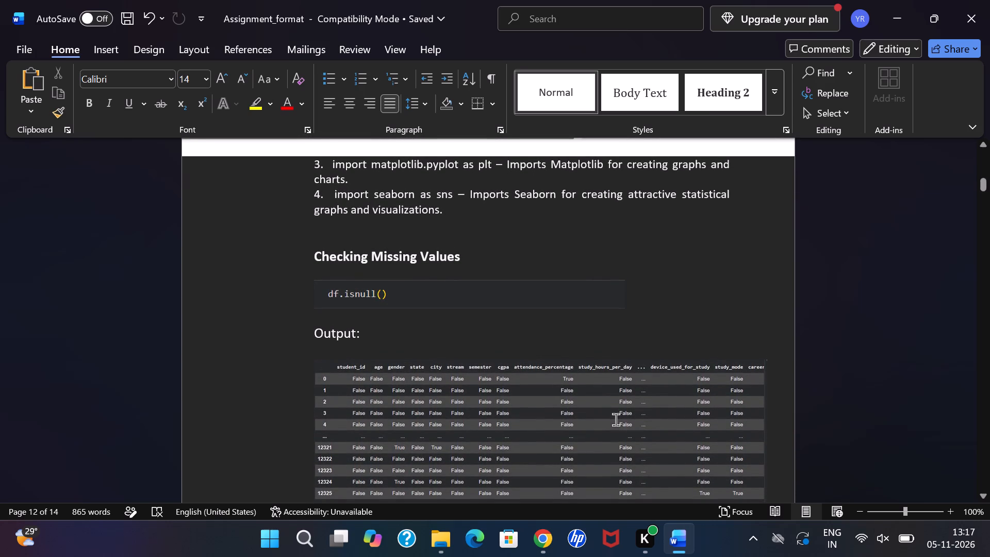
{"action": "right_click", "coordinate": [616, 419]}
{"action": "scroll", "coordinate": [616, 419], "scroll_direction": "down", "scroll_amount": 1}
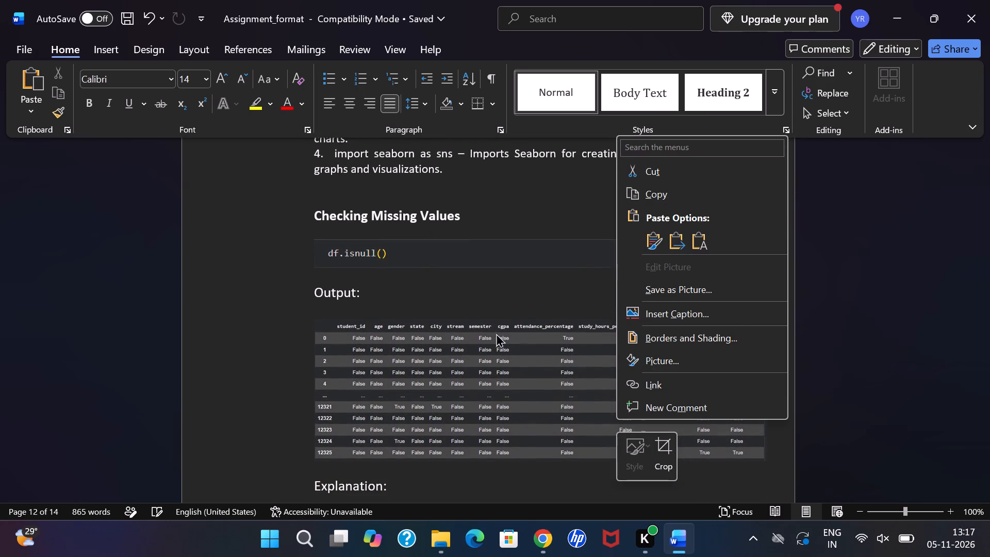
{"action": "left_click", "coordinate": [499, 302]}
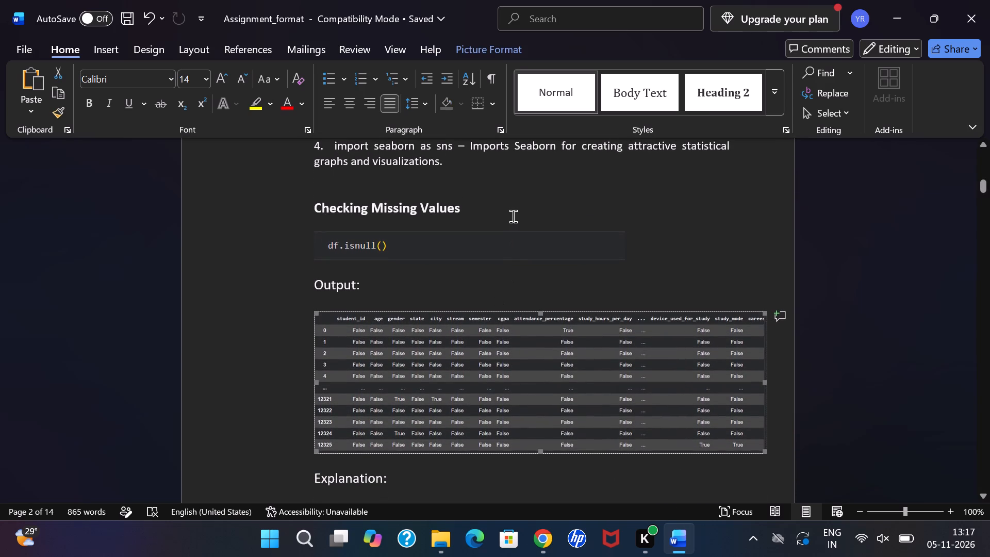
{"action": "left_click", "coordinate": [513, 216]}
Save the lab report document.
{"action": "scroll", "coordinate": [513, 216], "scroll_direction": "down", "scroll_amount": 4}
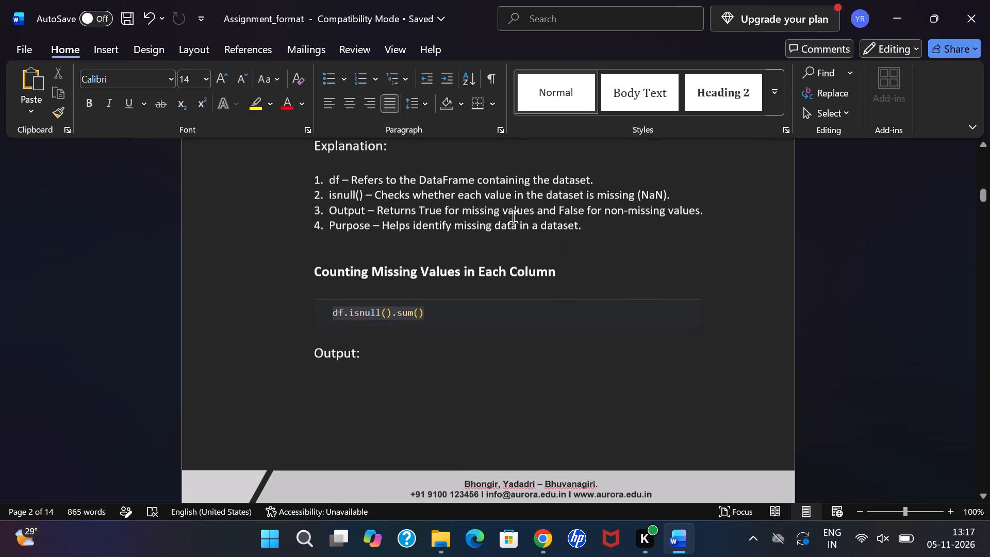
{"action": "scroll", "coordinate": [513, 216], "scroll_direction": "down", "scroll_amount": 1}
{"action": "scroll", "coordinate": [513, 216], "scroll_direction": "up", "scroll_amount": 3}
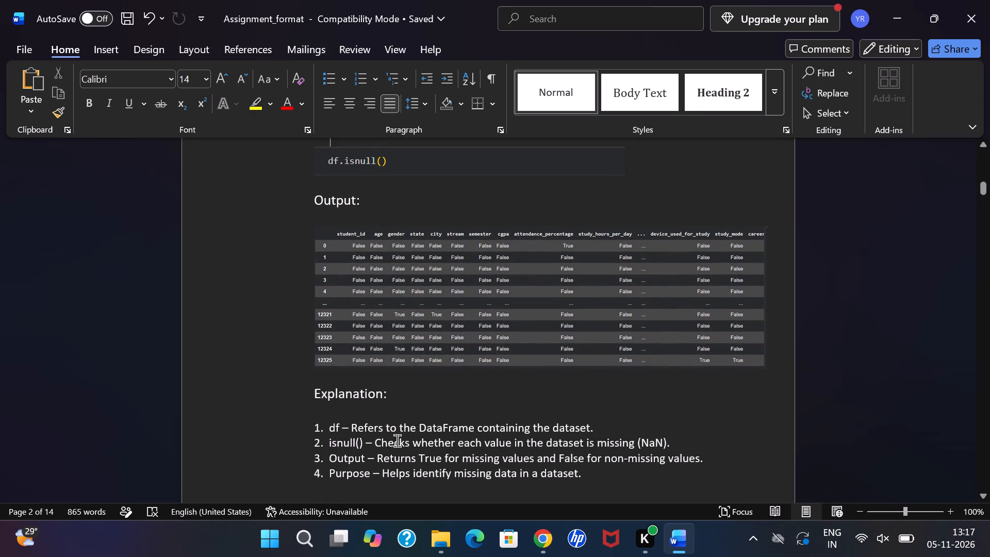
{"action": "scroll", "coordinate": [427, 398], "scroll_direction": "up", "scroll_amount": 1}
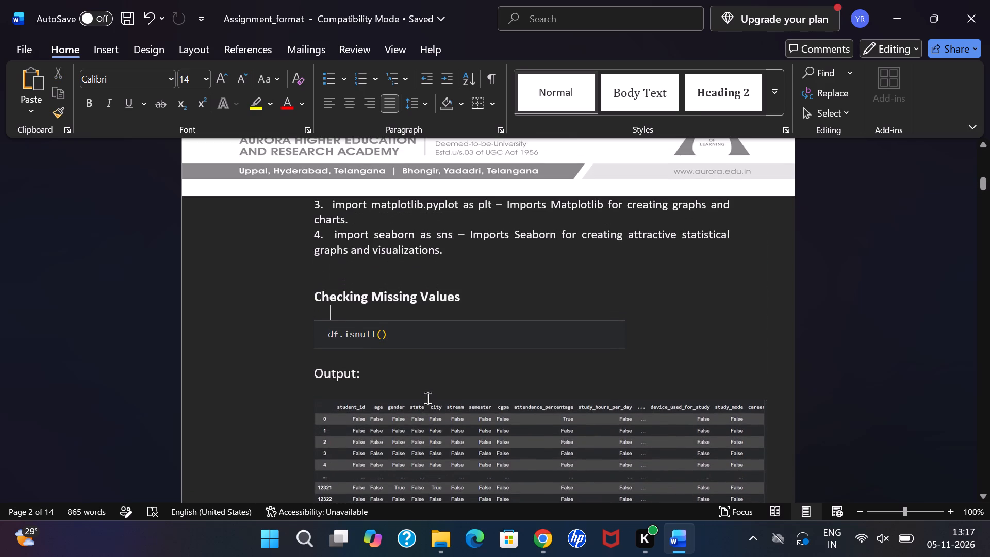
{"action": "key", "text": "ctrl+s"}
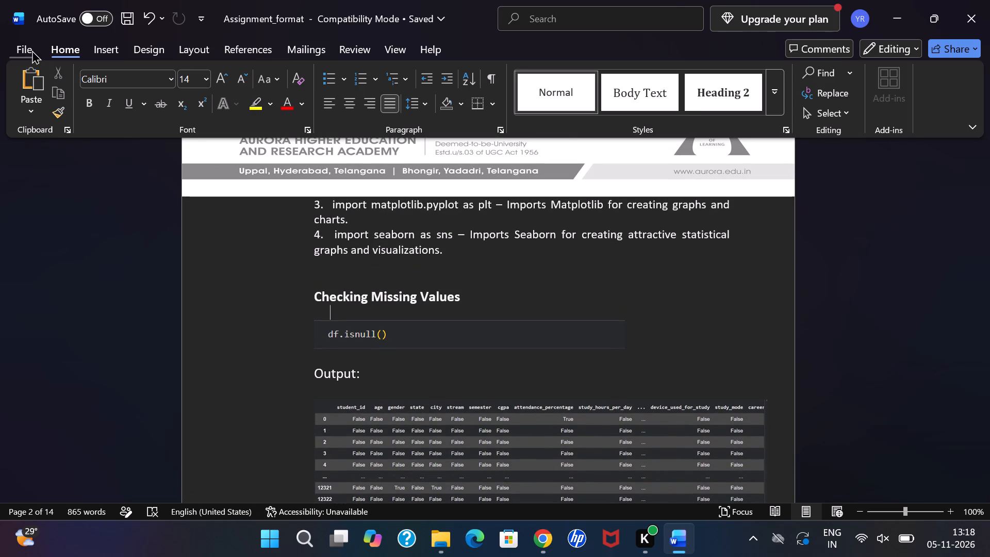
{"action": "scroll", "coordinate": [358, 283], "scroll_direction": "up", "scroll_amount": 17}
{"action": "scroll", "coordinate": [358, 283], "scroll_direction": "down", "scroll_amount": 14}
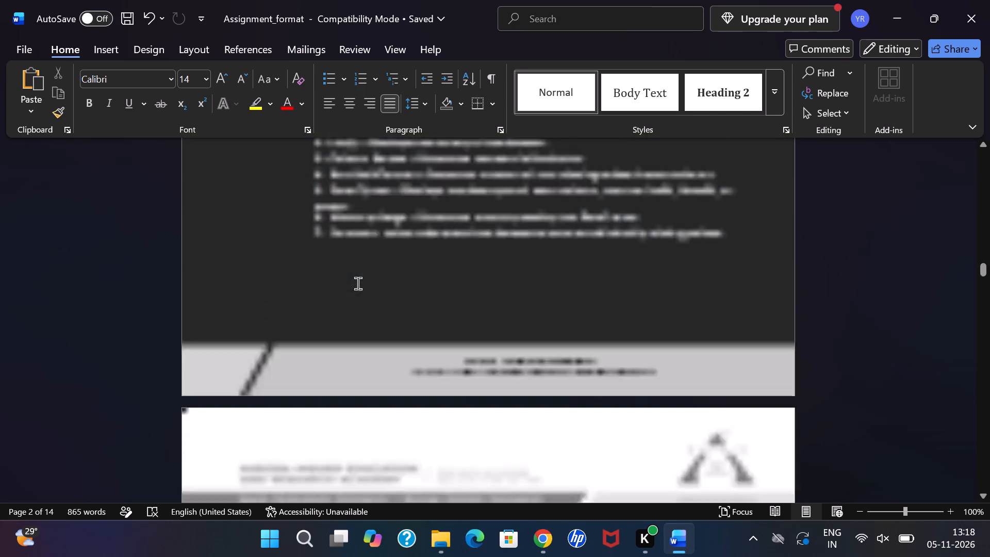
{"action": "scroll", "coordinate": [358, 283], "scroll_direction": "down", "scroll_amount": 20}
{"action": "scroll", "coordinate": [358, 283], "scroll_direction": "down", "scroll_amount": 1}
{"action": "scroll", "coordinate": [358, 283], "scroll_direction": "up", "scroll_amount": 8}
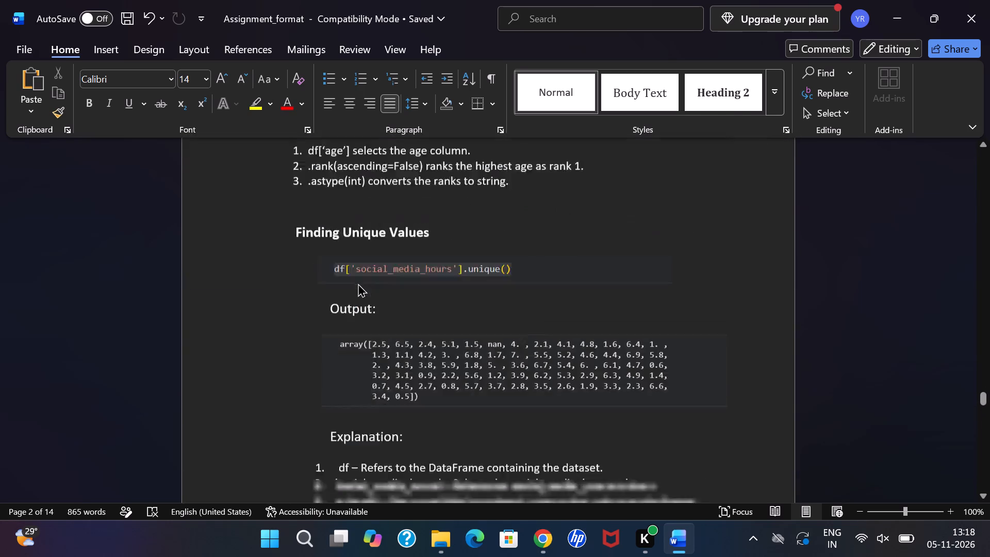
{"action": "scroll", "coordinate": [358, 283], "scroll_direction": "up", "scroll_amount": 5}
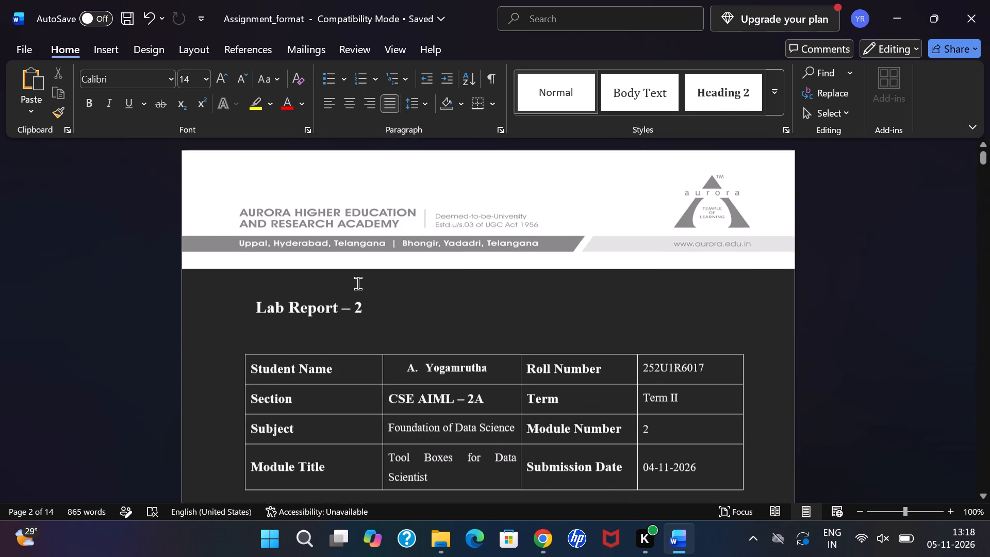
{"action": "scroll", "coordinate": [310, 324], "scroll_direction": "down", "scroll_amount": 7}
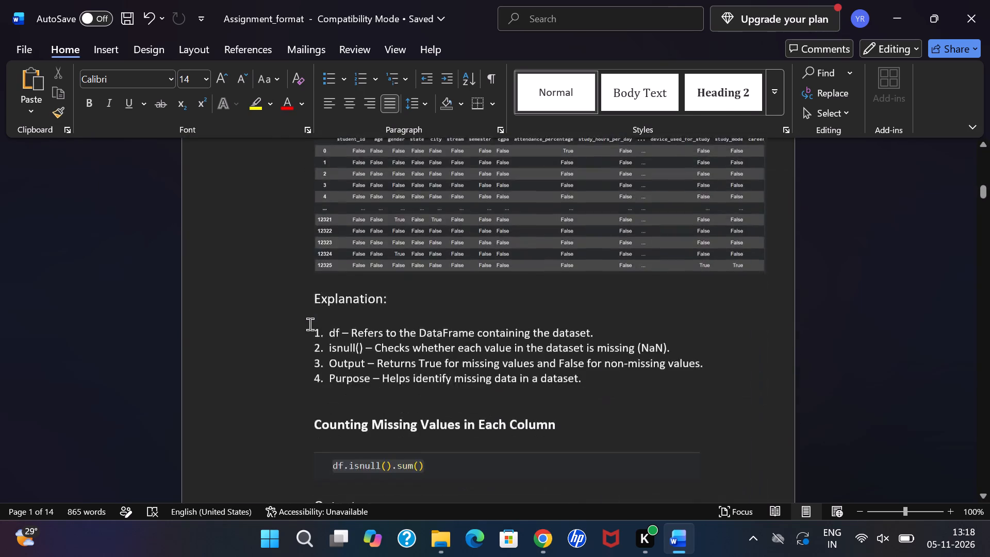
{"action": "scroll", "coordinate": [310, 324], "scroll_direction": "down", "scroll_amount": 6}
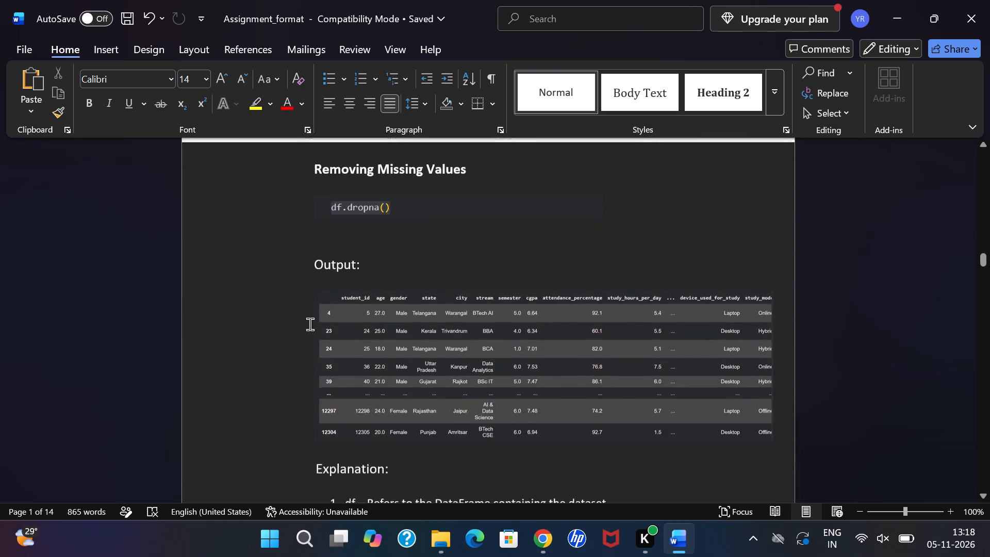
{"action": "scroll", "coordinate": [310, 324], "scroll_direction": "down", "scroll_amount": 6}
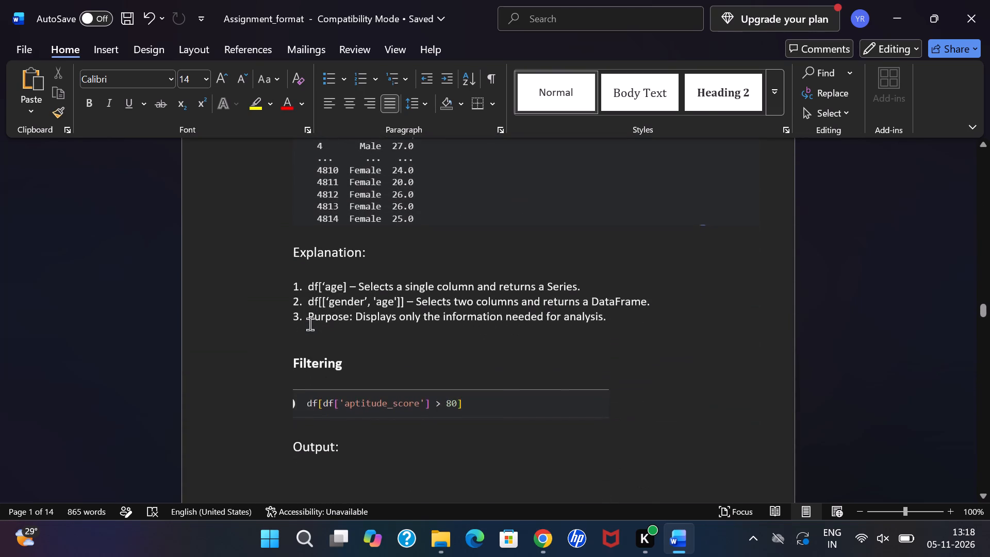
{"action": "scroll", "coordinate": [310, 324], "scroll_direction": "down", "scroll_amount": 7}
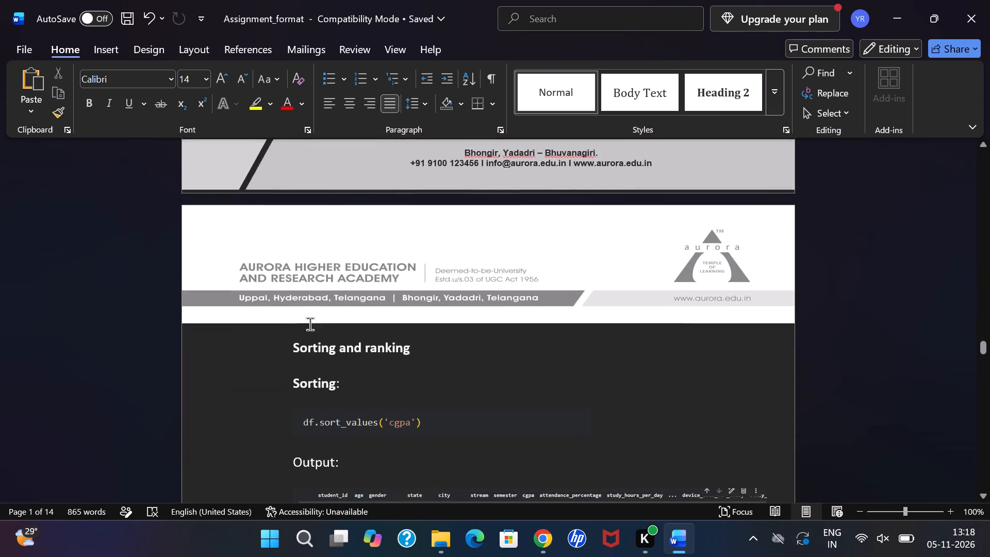
{"action": "scroll", "coordinate": [310, 324], "scroll_direction": "down", "scroll_amount": 8}
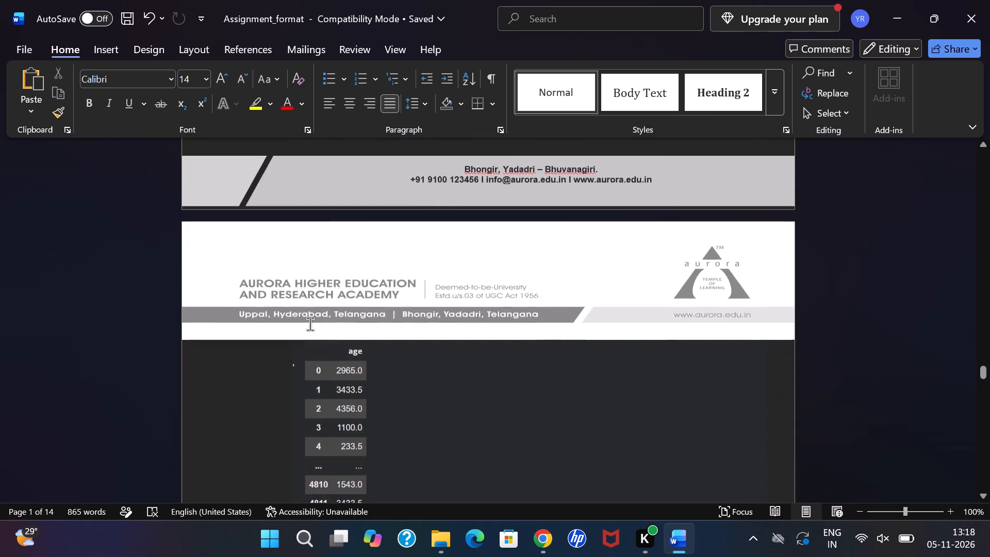
{"action": "scroll", "coordinate": [310, 324], "scroll_direction": "down", "scroll_amount": 9}
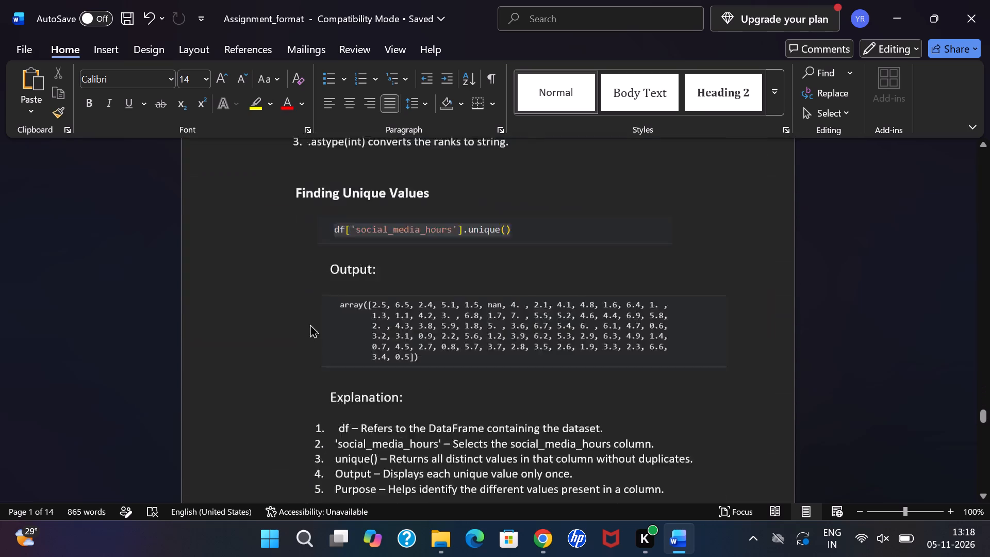
{"action": "scroll", "coordinate": [310, 324], "scroll_direction": "down", "scroll_amount": 7}
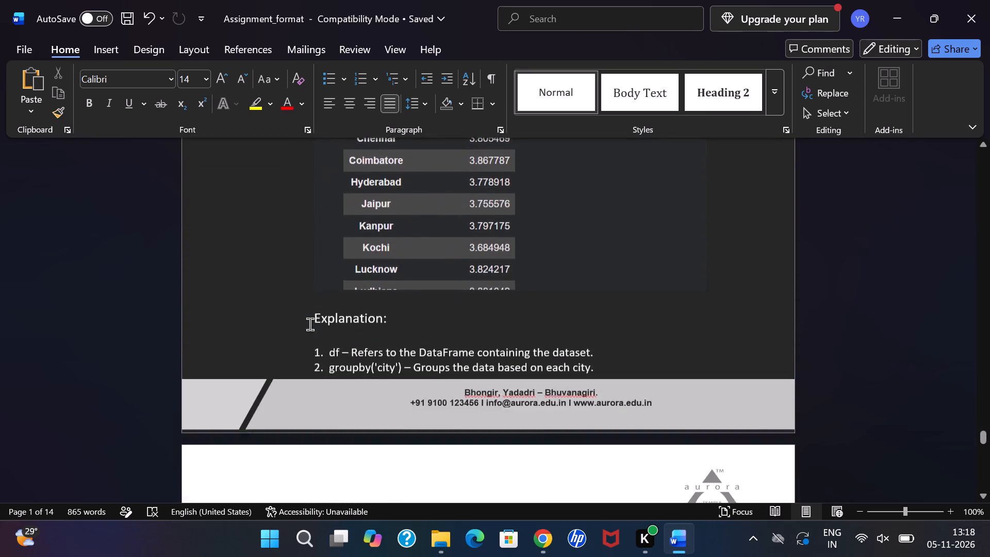
{"action": "scroll", "coordinate": [310, 324], "scroll_direction": "down", "scroll_amount": 6}
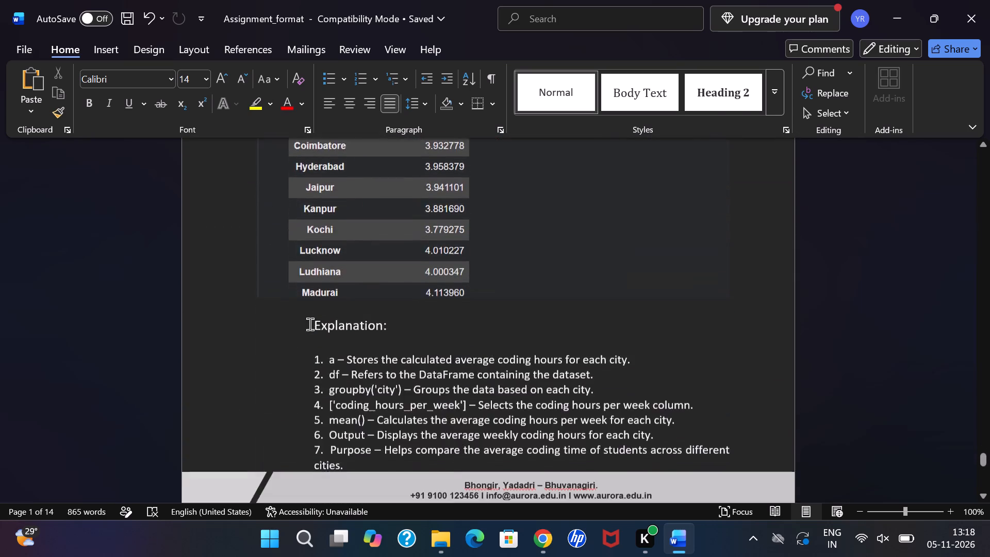
{"action": "scroll", "coordinate": [310, 324], "scroll_direction": "down", "scroll_amount": 5}
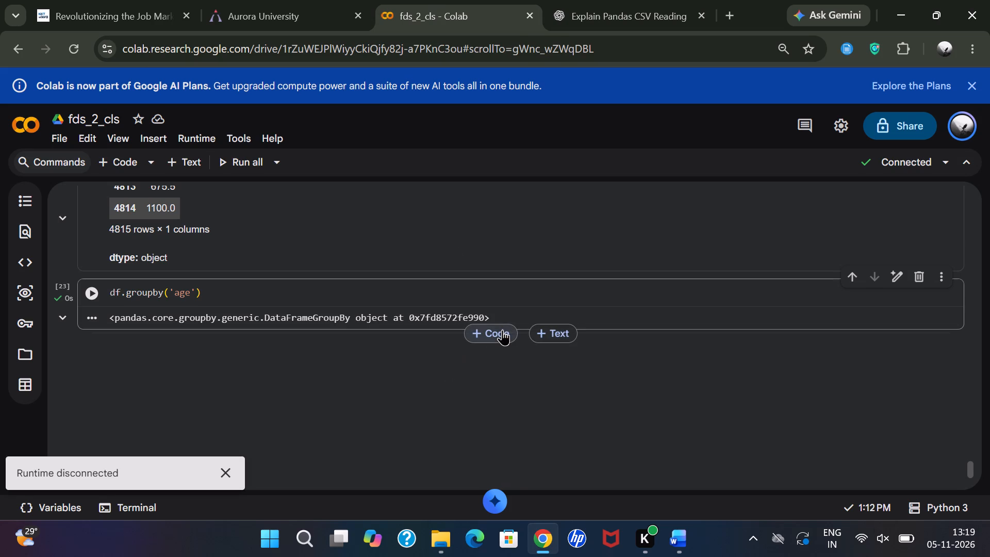
{"action": "left_click", "coordinate": [420, 348]}
{"action": "key", "text": "ctrl+v"}
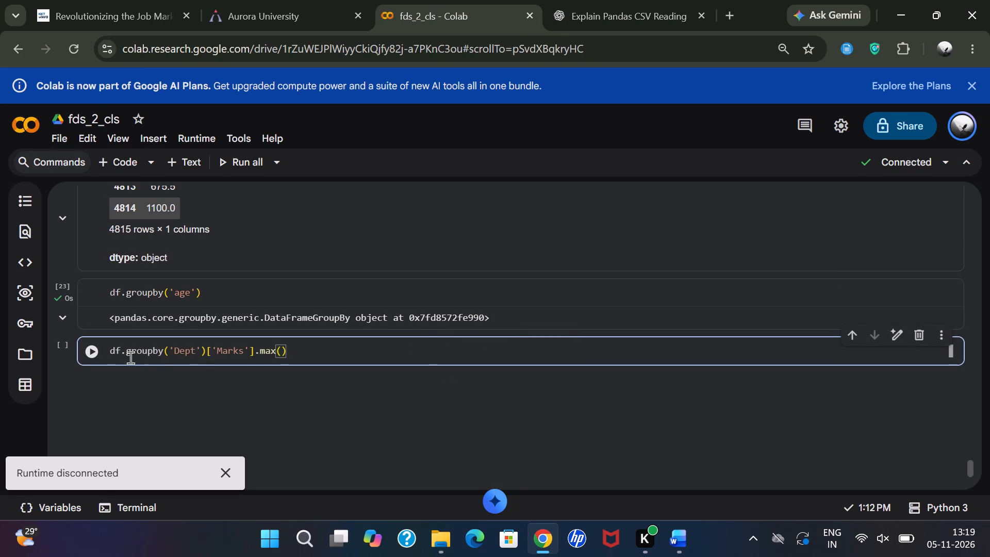
Change the pasted code's grouping column to age and its value column to cgpa, and run the cell.
{"action": "double_click", "coordinate": [186, 352]}
{"action": "type", "text": "age"}
{"action": "double_click", "coordinate": [218, 352]}
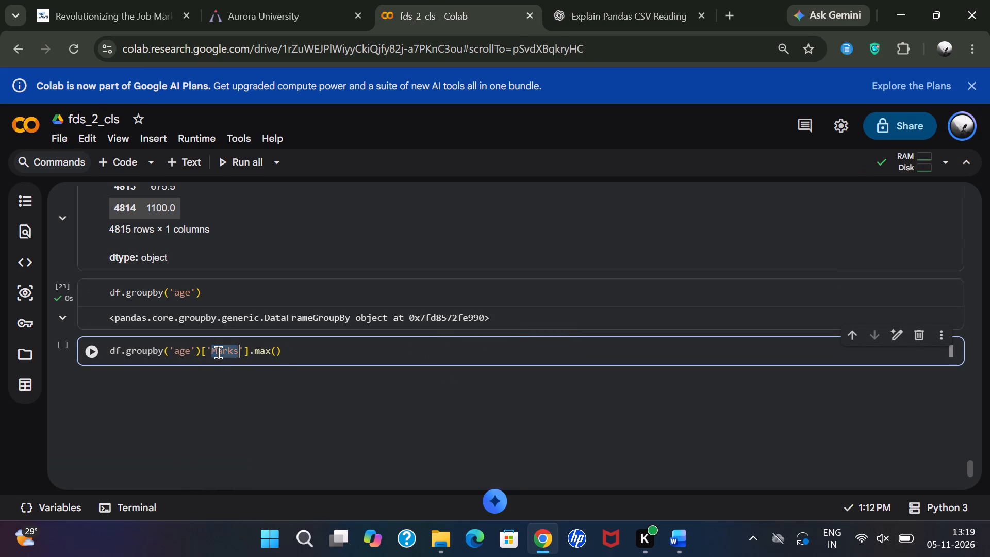
{"action": "key", "text": "c"}
{"action": "type", "text": "gpa"}
{"action": "left_click", "coordinate": [87, 349]}
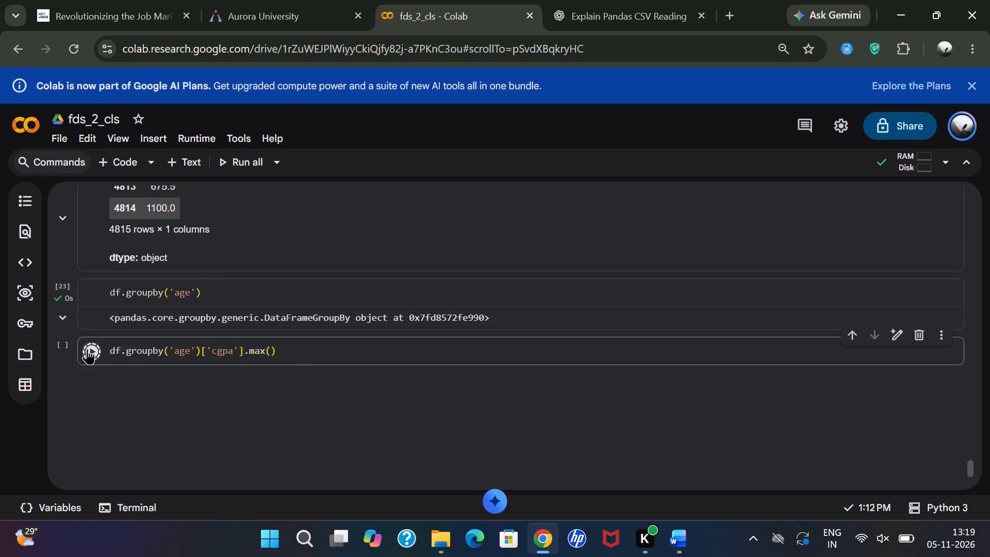
{"action": "scroll", "coordinate": [275, 429], "scroll_direction": "right", "scroll_amount": 1}
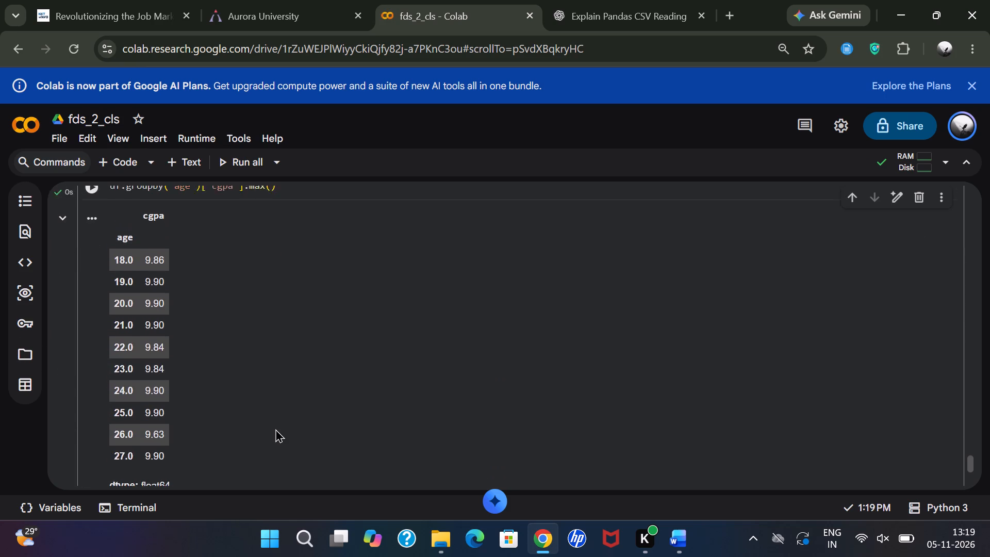
{"action": "scroll", "coordinate": [275, 429], "scroll_direction": "right", "scroll_amount": 1}
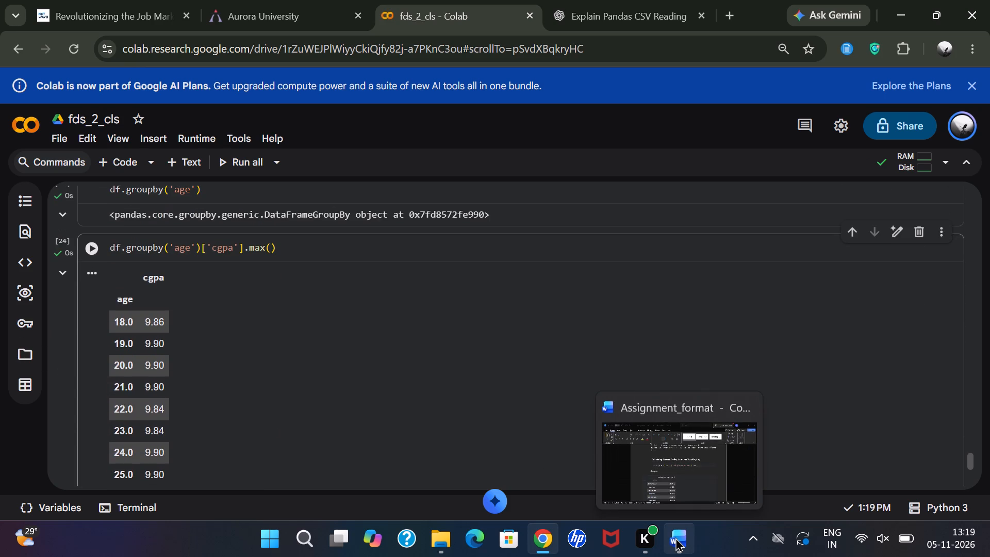
Switch to the Word report and add the bold heading "Calculating Maximum" between the grouping explanation and the average social media hours section.
{"action": "left_click", "coordinate": [675, 537]}
{"action": "scroll", "coordinate": [512, 401], "scroll_direction": "up", "scroll_amount": 2}
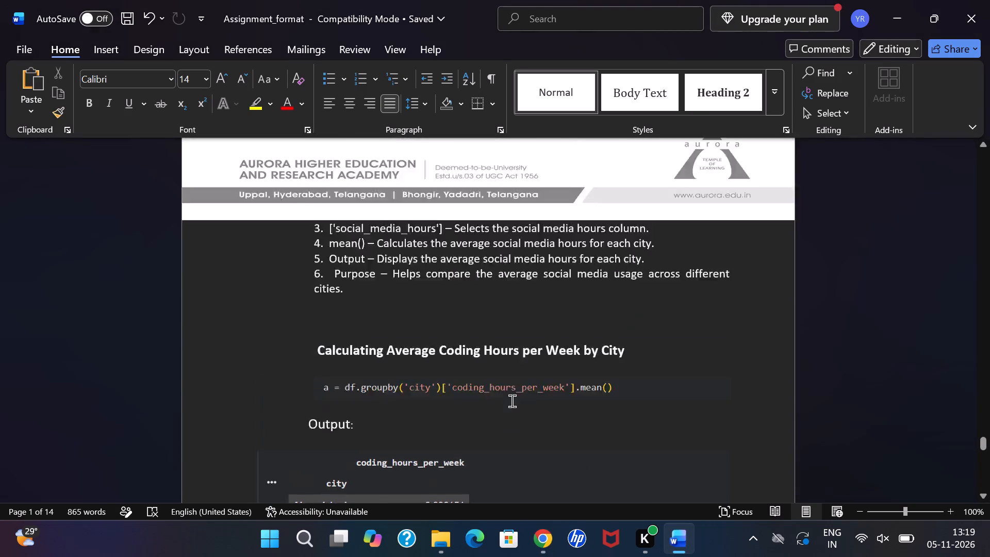
{"action": "scroll", "coordinate": [512, 401], "scroll_direction": "up", "scroll_amount": 4}
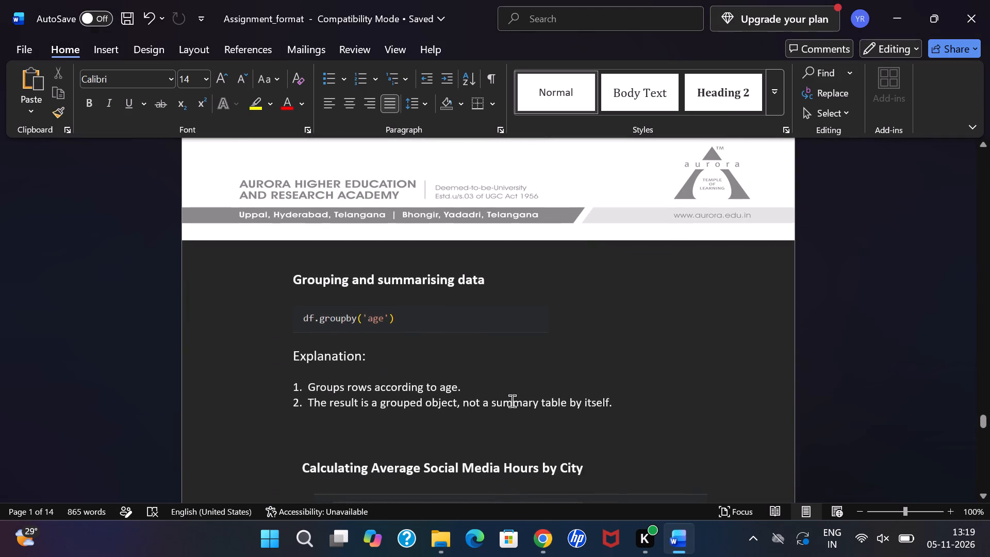
{"action": "scroll", "coordinate": [512, 401], "scroll_direction": "up", "scroll_amount": 1}
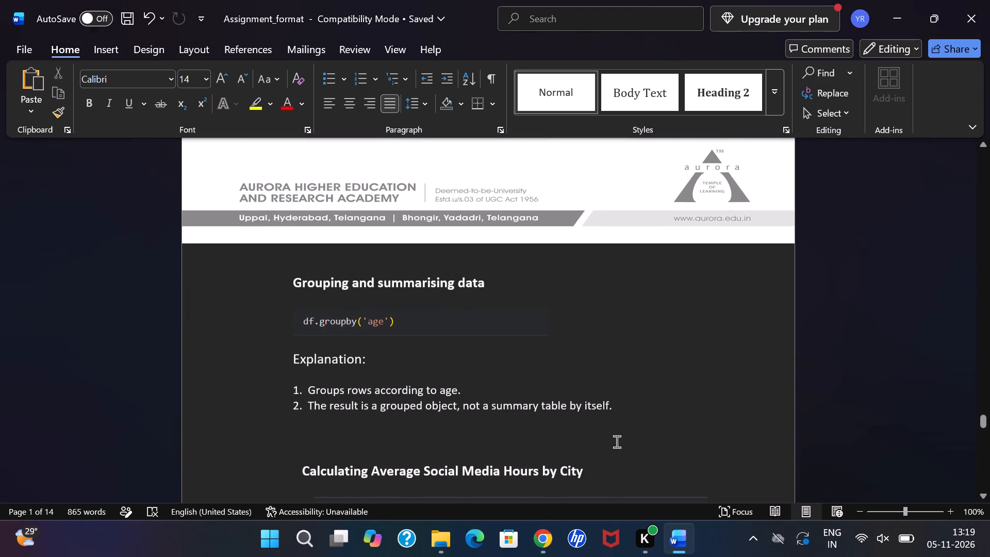
{"action": "scroll", "coordinate": [617, 441], "scroll_direction": "down", "scroll_amount": 1}
{"action": "left_click", "coordinate": [600, 379]}
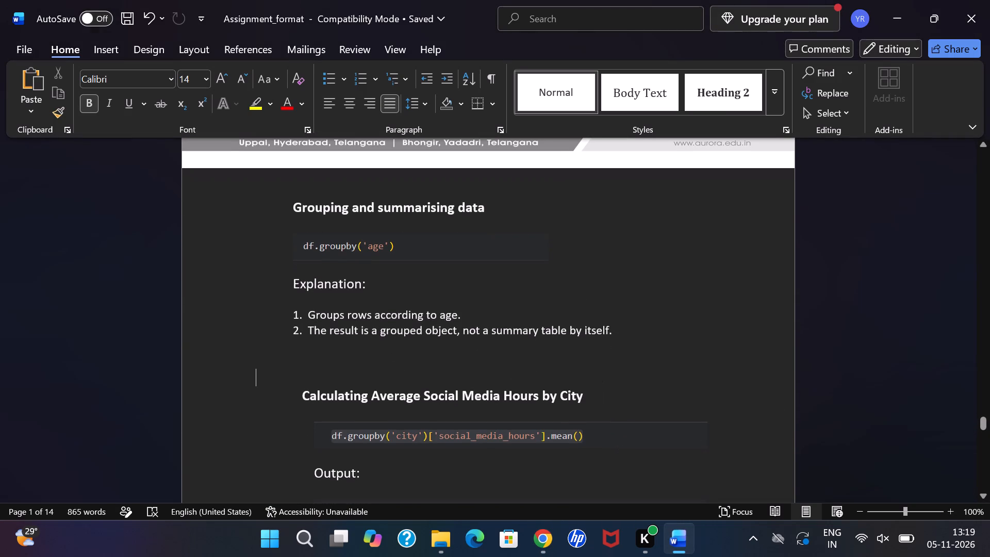
{"action": "key", "text": "Tab"}
{"action": "key", "text": "Tab"}
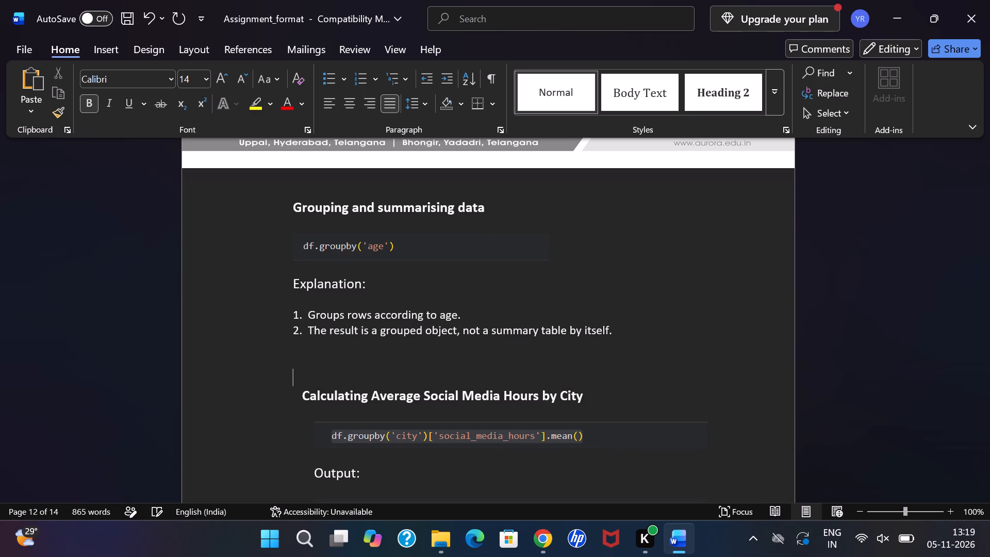
{"action": "key", "text": "Tab"}
{"action": "key", "text": "BackSpace"}
{"action": "type", "text": "Ca"}
{"action": "key", "text": "l"}
{"action": "double_click", "coordinate": [535, 398]}
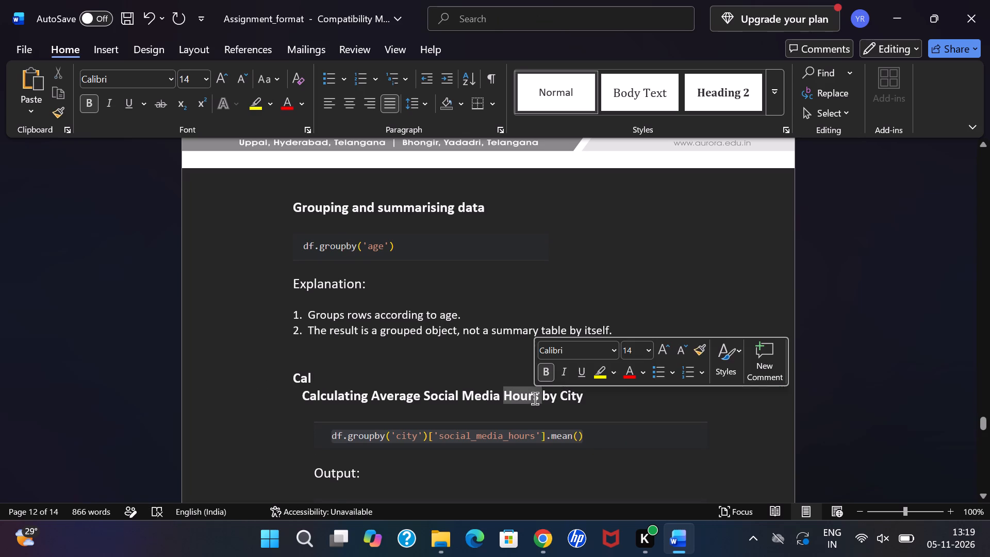
{"action": "left_click", "coordinate": [469, 365]}
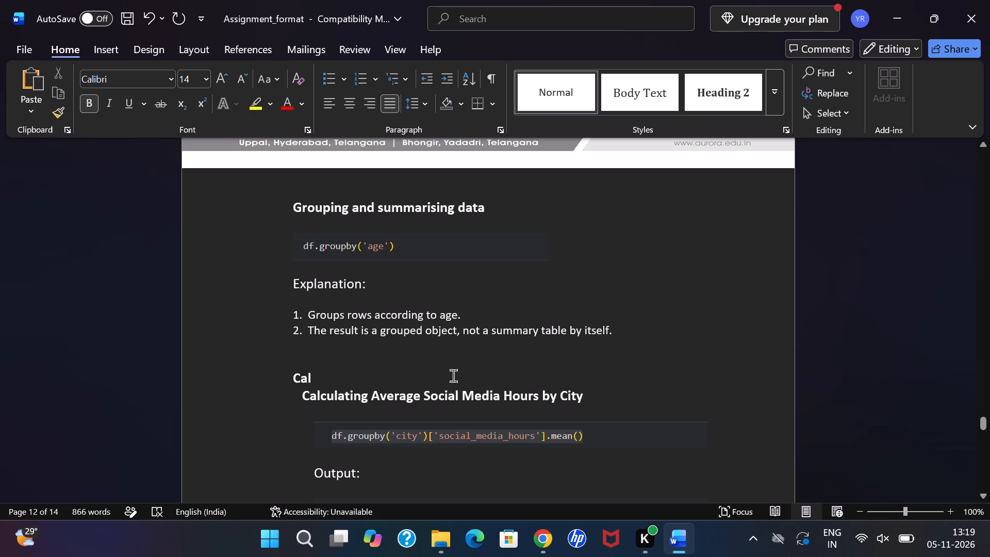
{"action": "left_click", "coordinate": [453, 375]}
{"action": "type", "text": "cua"}
{"action": "key", "text": "BackSpace"}
{"action": "type", "text": "lating"}
{"action": "key", "text": "space"}
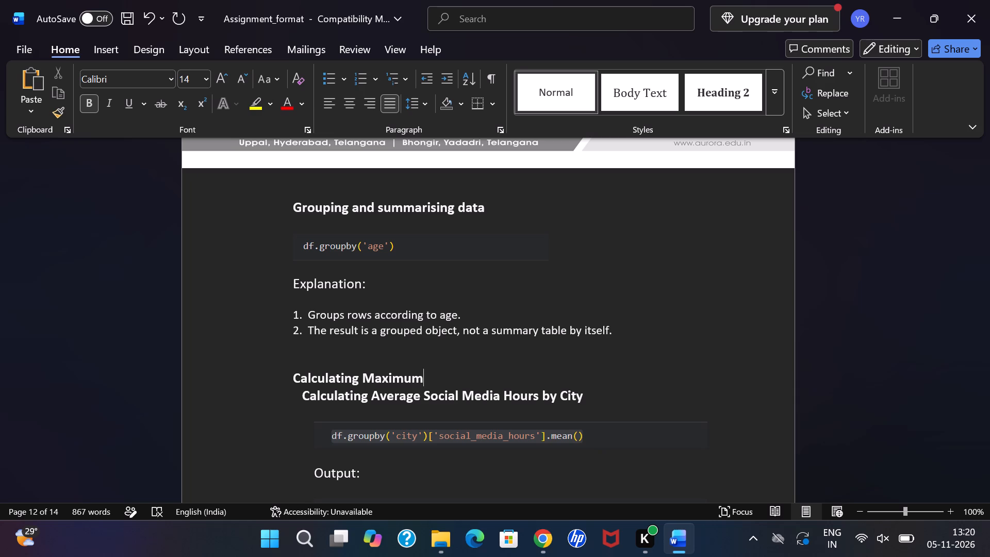
{"action": "key", "text": "space"}
Snip the df.groupby('age')['cgpa'].max() code line from the Colab notebook and paste it below the Calculating Maximum heading in Word.
{"action": "key", "text": "Return"}
{"action": "key", "text": "Return"}
{"action": "key", "text": "Tab"}
{"action": "key", "text": "Tab"}
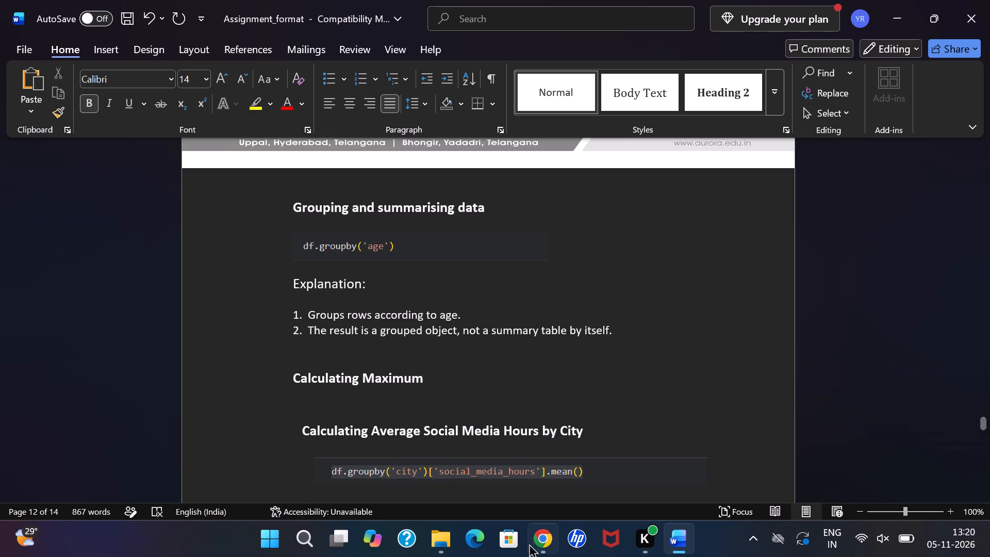
{"action": "left_click", "coordinate": [542, 546]}
{"action": "left_click", "coordinate": [492, 326]}
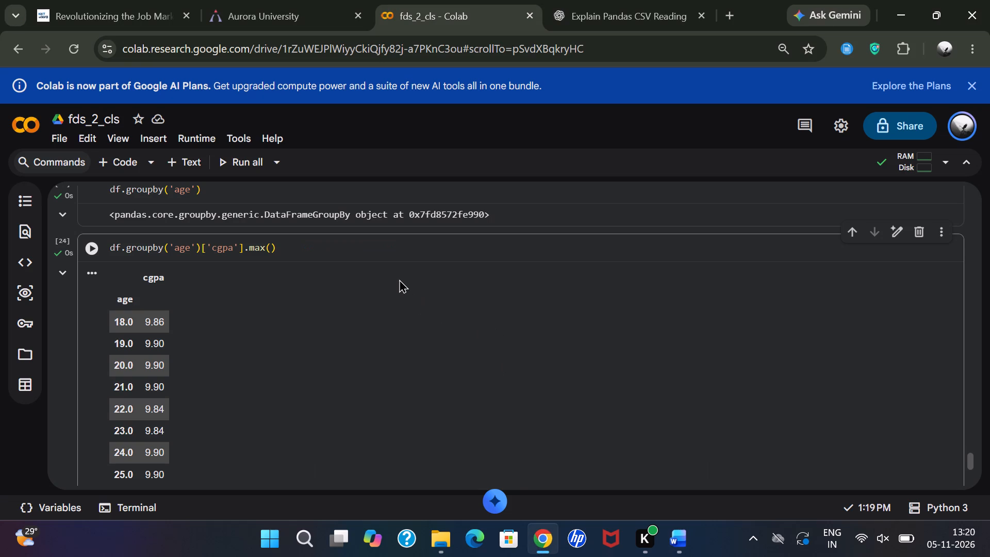
{"action": "key", "text": "Print"}
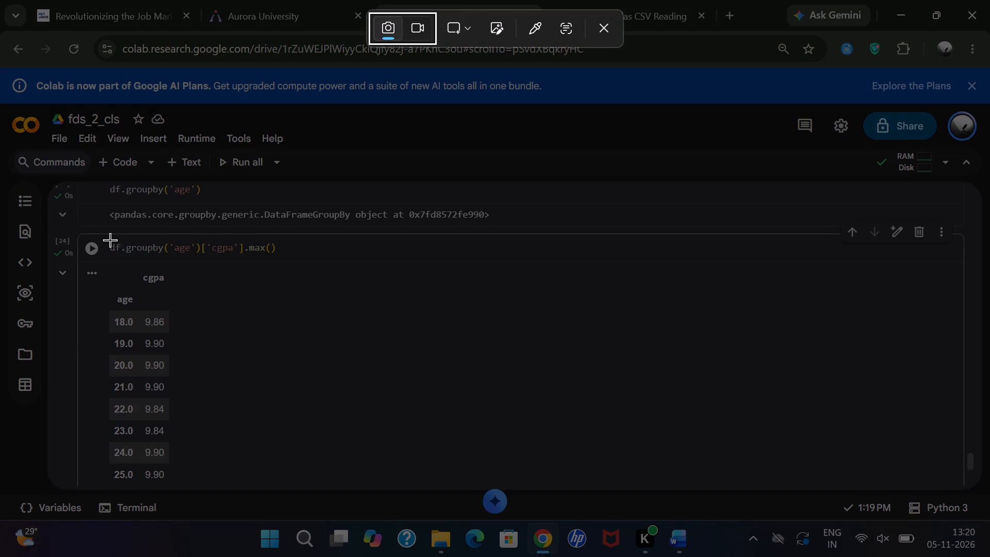
{"action": "left_click_drag", "start_coordinate": [100, 235], "coordinate": [480, 257]}
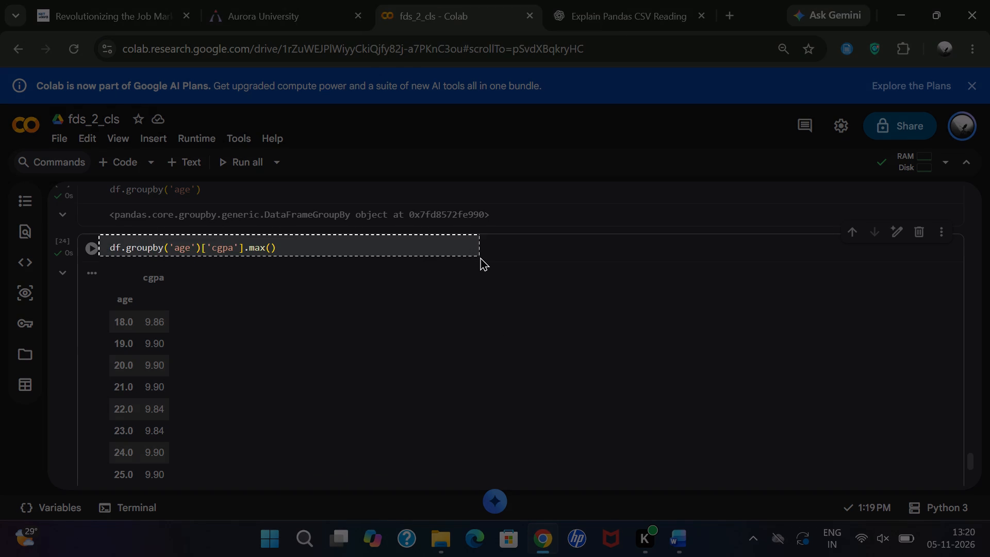
{"action": "left_click_drag", "start_coordinate": [480, 257], "coordinate": [469, 263]}
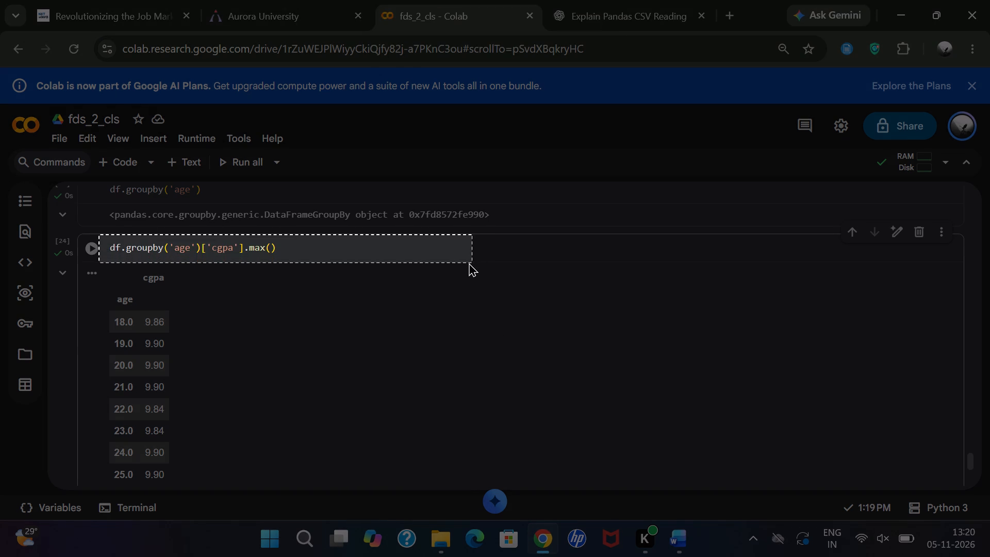
{"action": "left_click_drag", "start_coordinate": [469, 263], "coordinate": [457, 263]}
{"action": "left_click", "coordinate": [682, 538]}
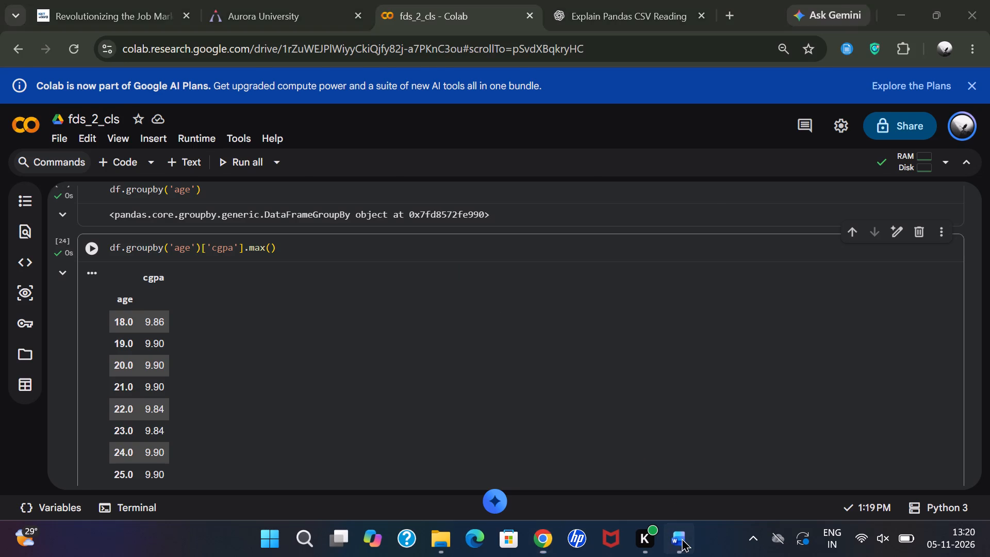
{"action": "key", "text": "ctrl+v"}
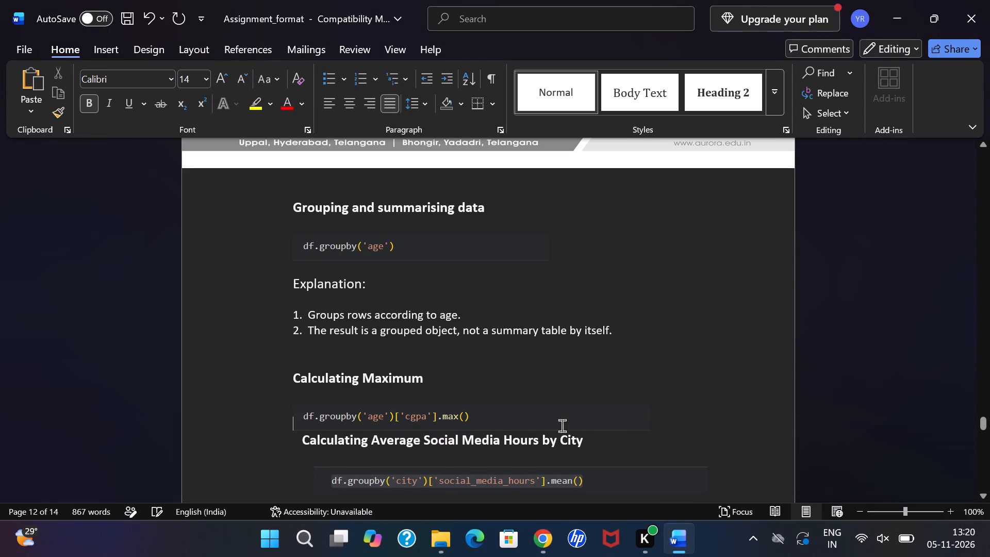
Add an indented, non-bold "Output:" label below the pasted max() code image.
{"action": "left_click", "coordinate": [670, 421]}
{"action": "key", "text": "Return"}
{"action": "key", "text": "Return"}
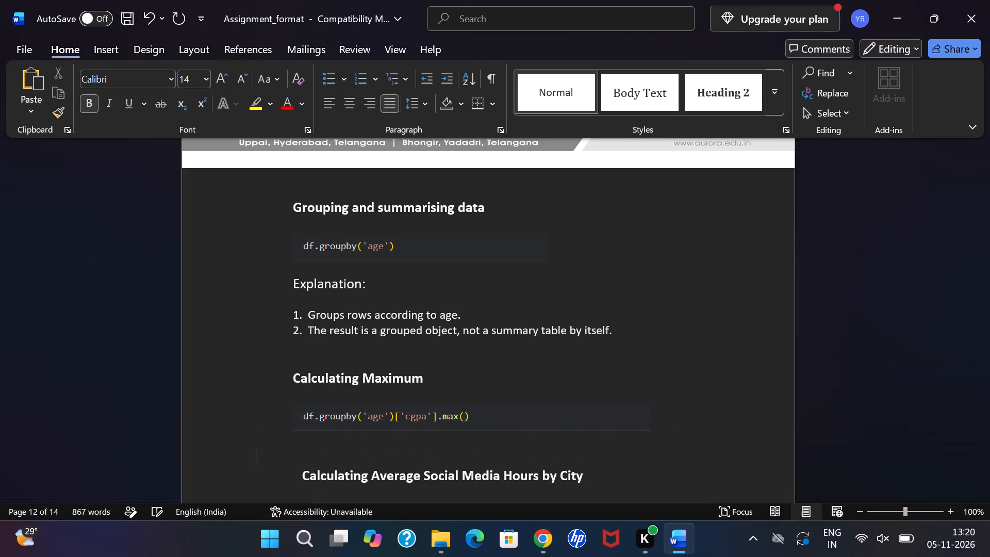
{"action": "scroll", "coordinate": [670, 421], "scroll_direction": "down", "scroll_amount": 1}
{"action": "key", "text": "Tab"}
{"action": "key", "text": "Tab"}
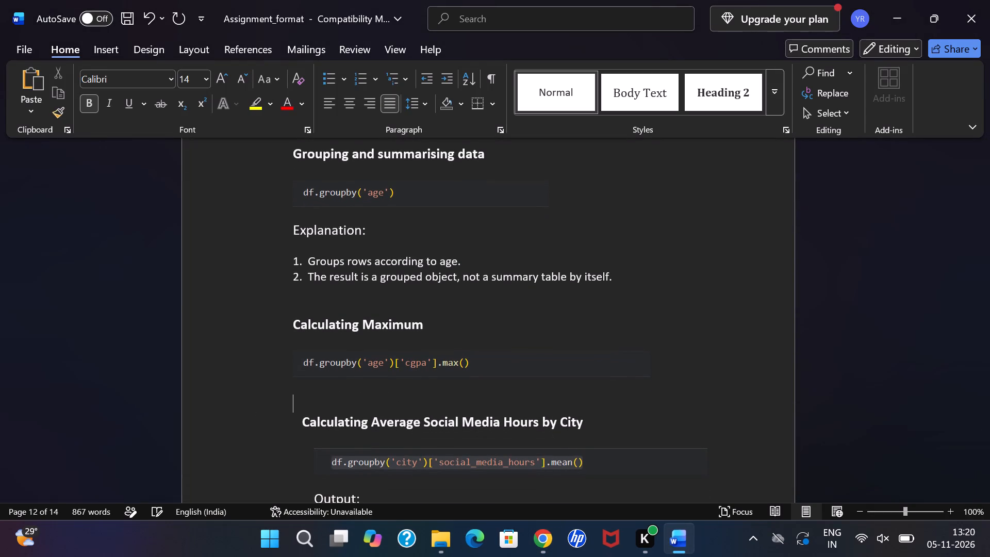
{"action": "left_click", "coordinate": [86, 108]}
{"action": "type", "text": "Output:"}
{"action": "key", "text": "Return"}
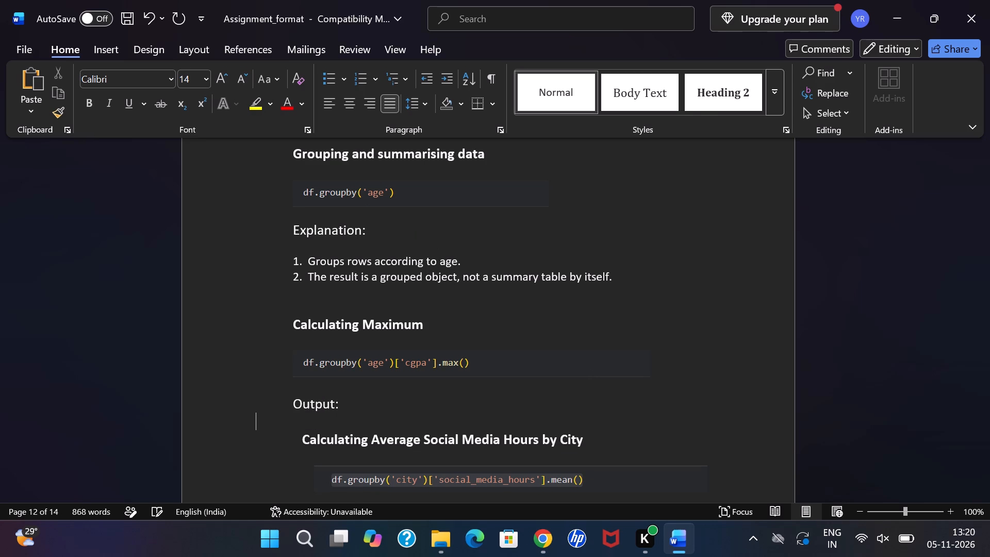
Snip the table of maximum cgpa by age from the Colab output and paste it below the Output label in Word.
{"action": "key", "text": "Tab"}
{"action": "key", "text": "Tab"}
{"action": "key", "text": "Return"}
{"action": "key", "text": "Tab"}
{"action": "key", "text": "Tab"}
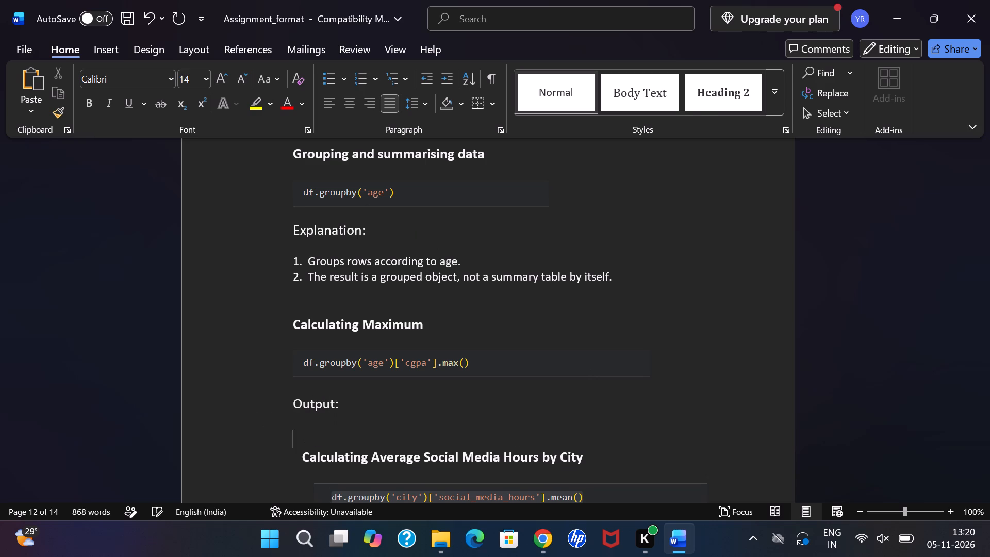
{"action": "scroll", "coordinate": [253, 258], "scroll_direction": "down", "scroll_amount": 1}
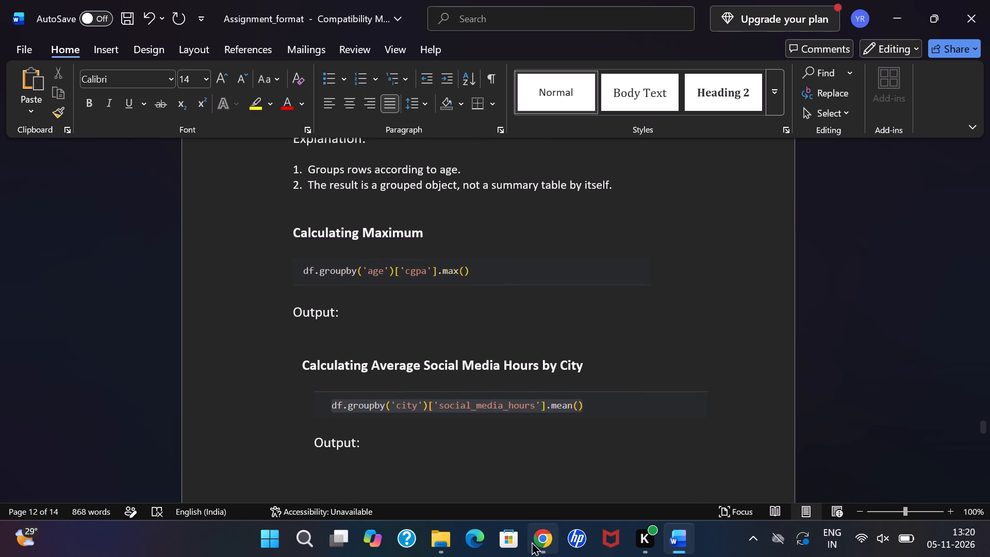
{"action": "left_click", "coordinate": [532, 542]}
{"action": "scroll", "coordinate": [498, 298], "scroll_direction": "down", "scroll_amount": 2}
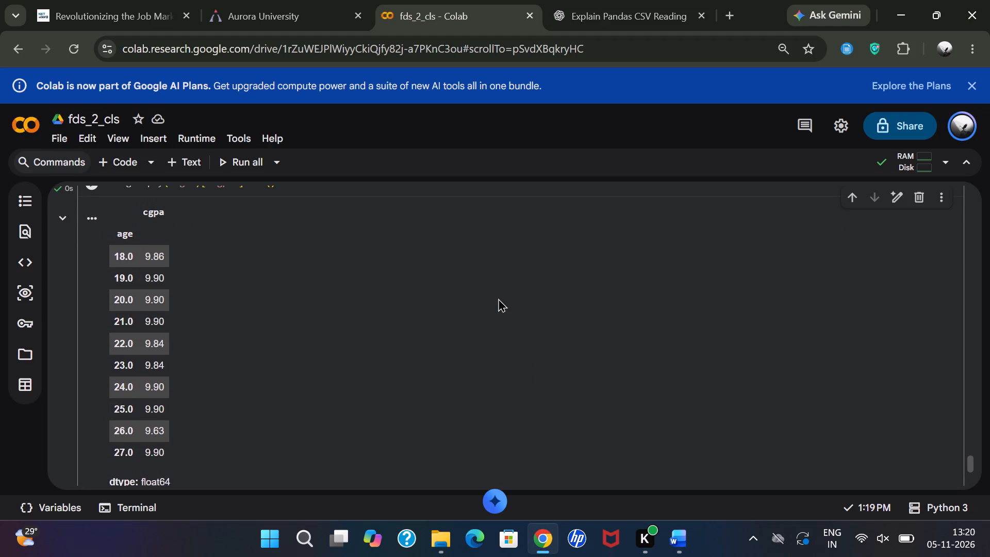
{"action": "scroll", "coordinate": [498, 298], "scroll_direction": "down", "scroll_amount": 1}
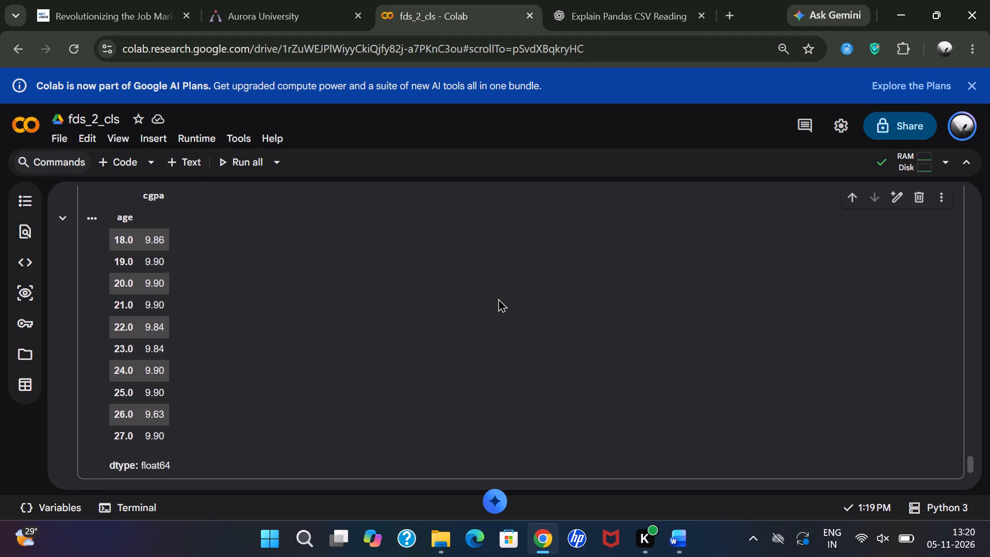
{"action": "key", "text": "Print"}
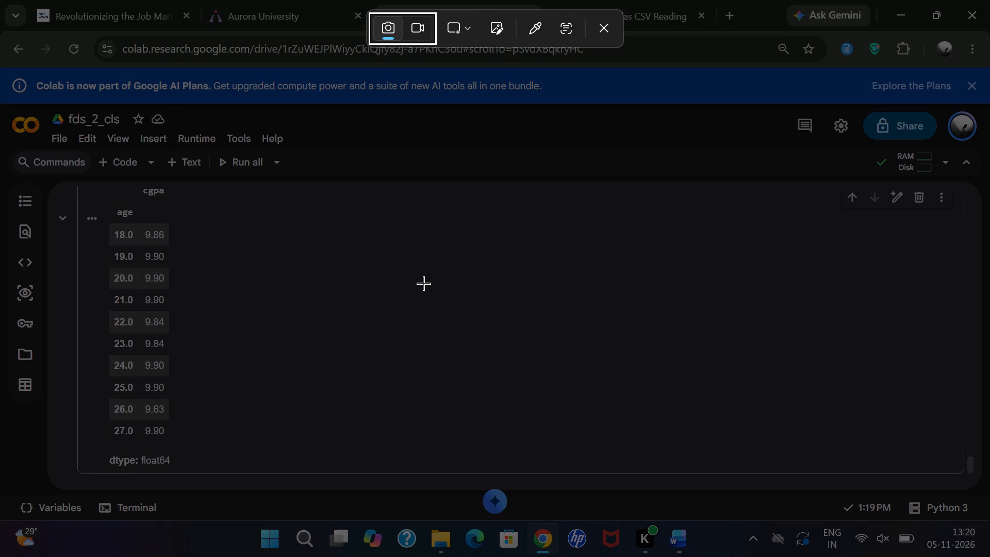
{"action": "left_click_drag", "start_coordinate": [86, 185], "coordinate": [517, 419]}
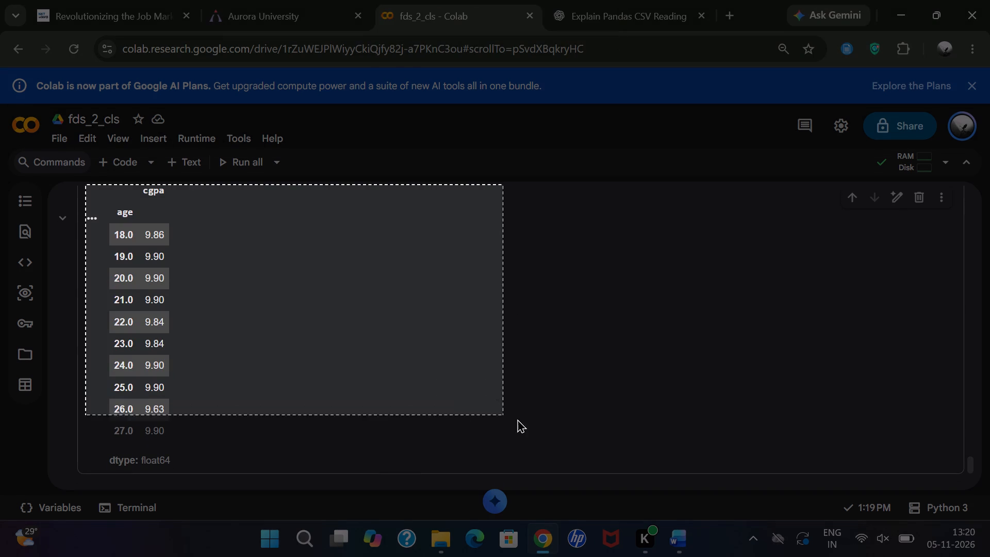
{"action": "left_click_drag", "start_coordinate": [517, 419], "coordinate": [562, 453]}
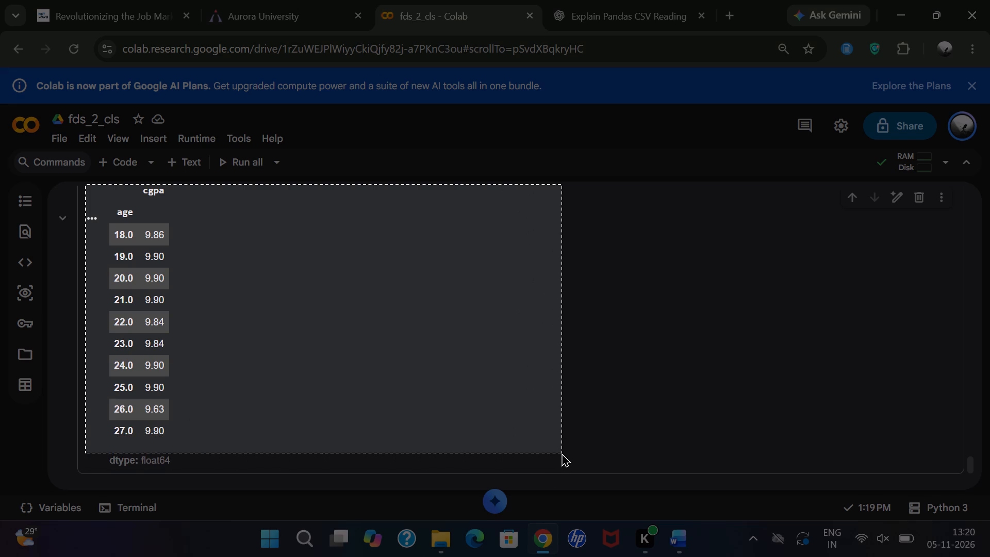
{"action": "left_click_drag", "start_coordinate": [562, 453], "coordinate": [508, 449]}
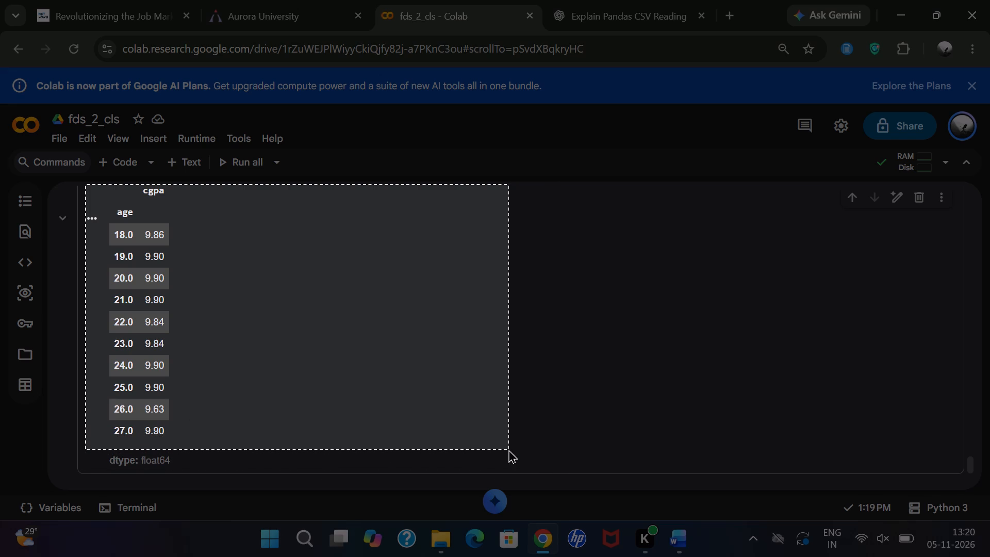
{"action": "left_click_drag", "start_coordinate": [508, 449], "coordinate": [518, 445]}
{"action": "left_click", "coordinate": [682, 551]}
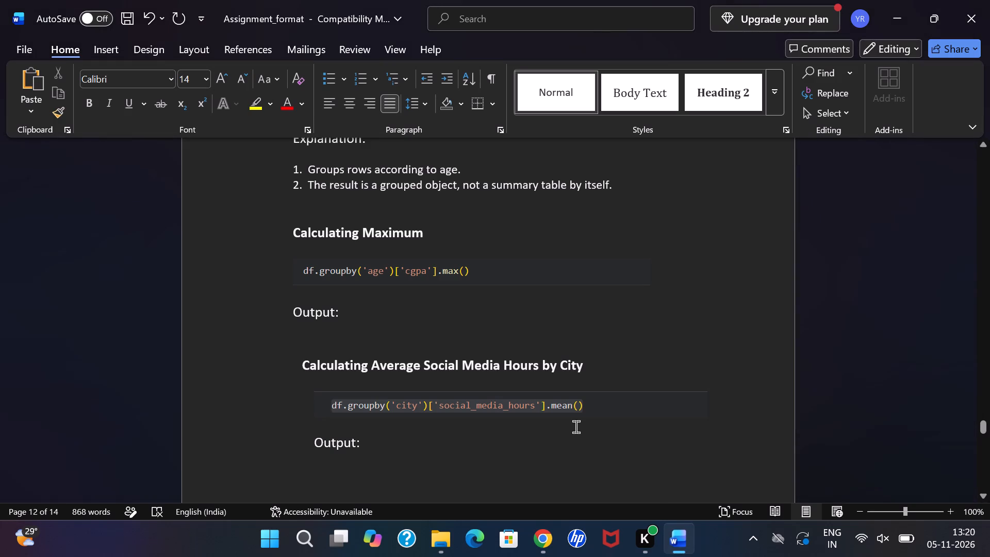
{"action": "key", "text": "ctrl+v"}
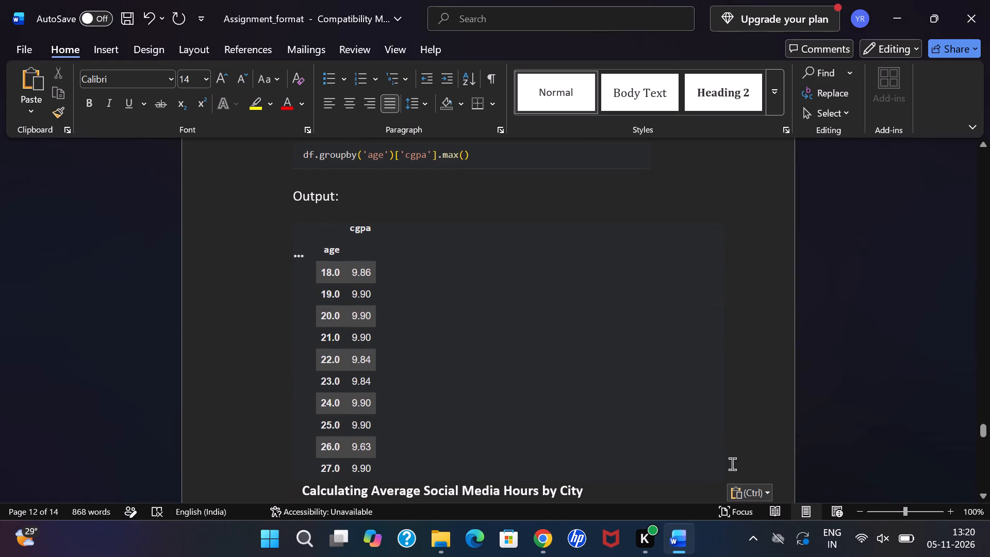
Add an indented "Explanation:" label below the pasted output table, with an indented empty line two paragraphs beneath it.
{"action": "left_click", "coordinate": [732, 464]}
{"action": "key", "text": "Return"}
{"action": "key", "text": "Return"}
{"action": "scroll", "coordinate": [732, 464], "scroll_direction": "down", "scroll_amount": 1}
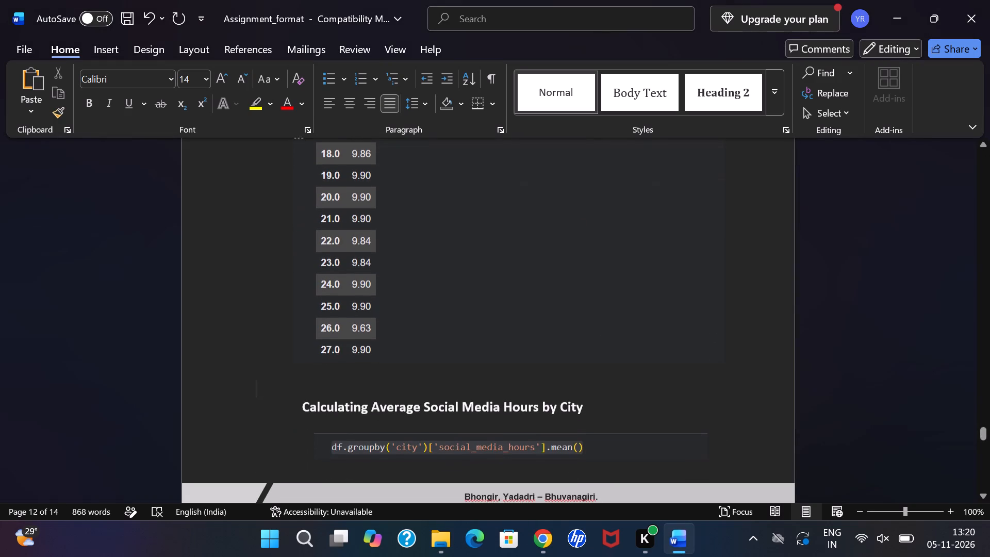
{"action": "key", "text": "Tab"}
{"action": "key", "text": "Tab"}
{"action": "type", "text": "Explanation:"}
{"action": "key", "text": "Return"}
{"action": "key", "text": "Return"}
{"action": "key", "text": "Tab"}
{"action": "key", "text": "Tab"}
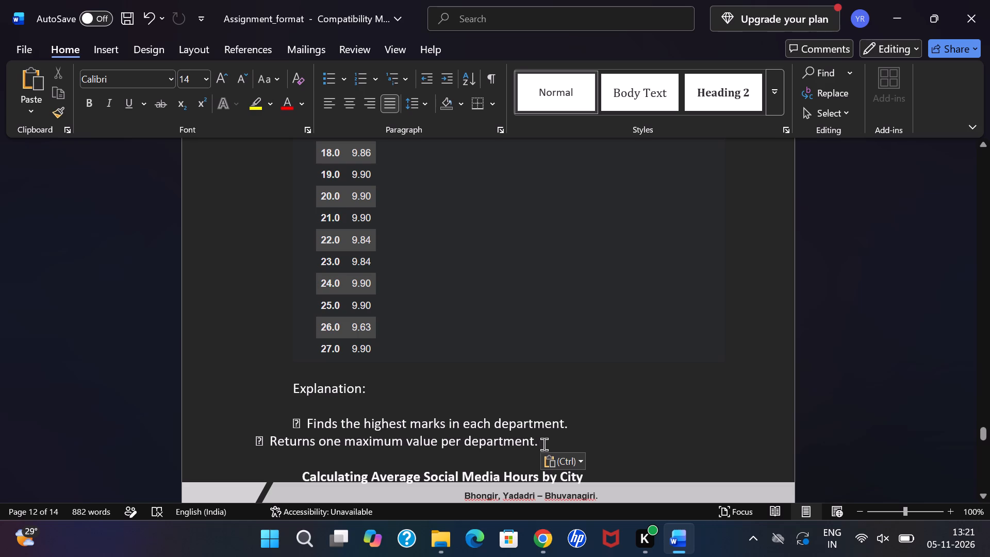
Reduce the two pasted explanation lines to font size 12.
{"action": "left_click_drag", "start_coordinate": [544, 444], "coordinate": [303, 416]}
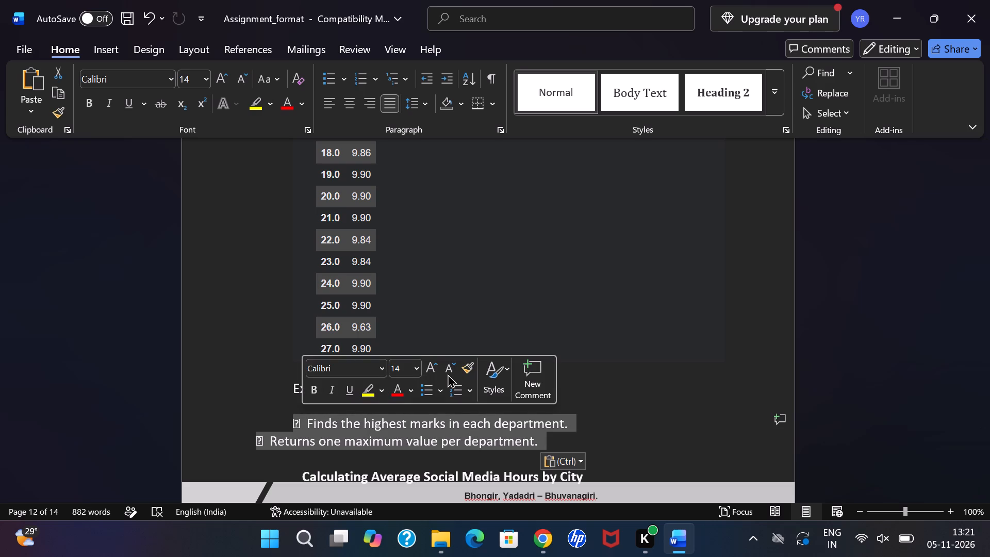
{"action": "left_click", "coordinate": [448, 374]}
{"action": "left_click", "coordinate": [435, 424]}
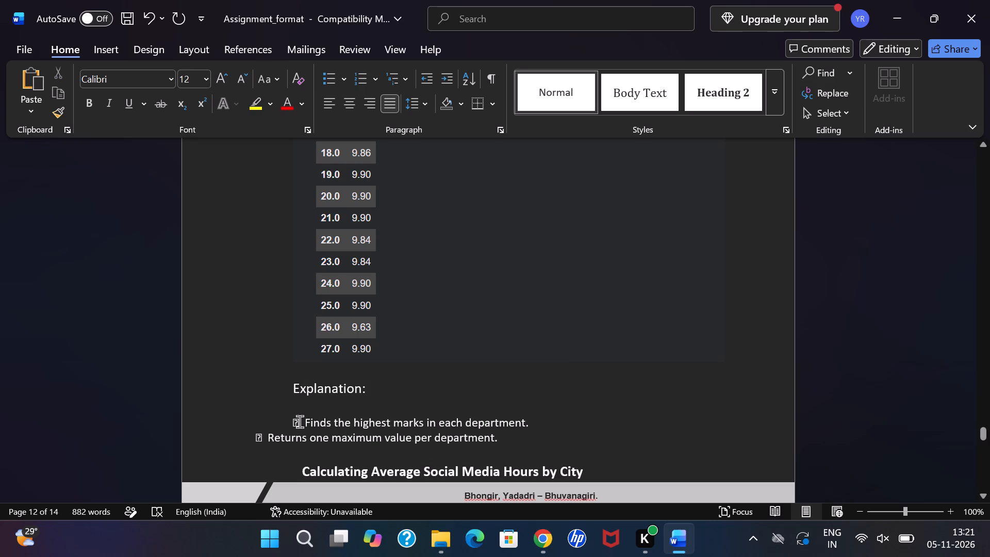
Replace the bullet symbol before "Finds the highest marks in each department." with "1.".
{"action": "left_click", "coordinate": [300, 421]}
{"action": "key", "text": "BackSpace"}
{"action": "type", "text": "1."}
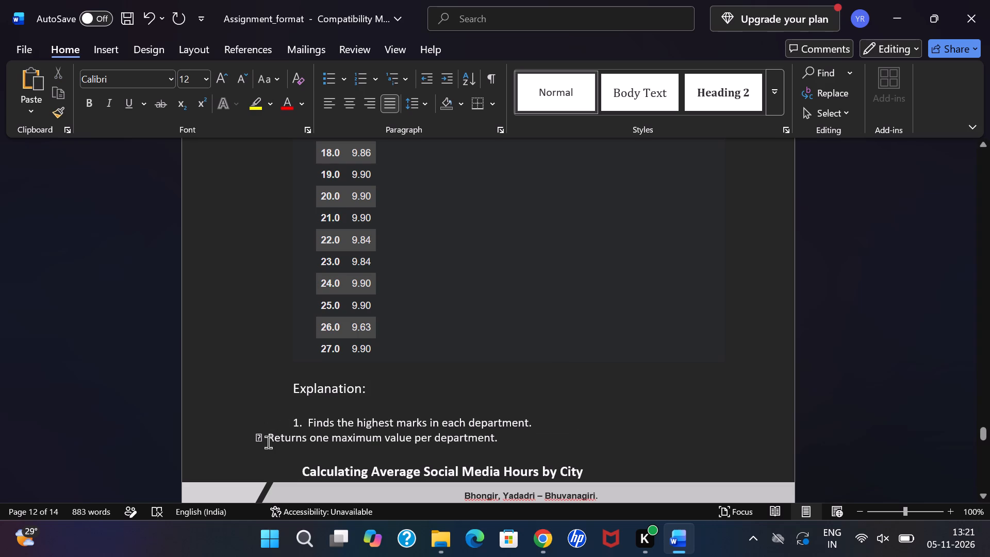
Indent the second explanation line to align with the first and replace its bullet symbol with "2.".
{"action": "left_click", "coordinate": [268, 442]}
{"action": "key", "text": "Tab"}
{"action": "key", "text": "Tab"}
{"action": "key", "text": "Tab"}
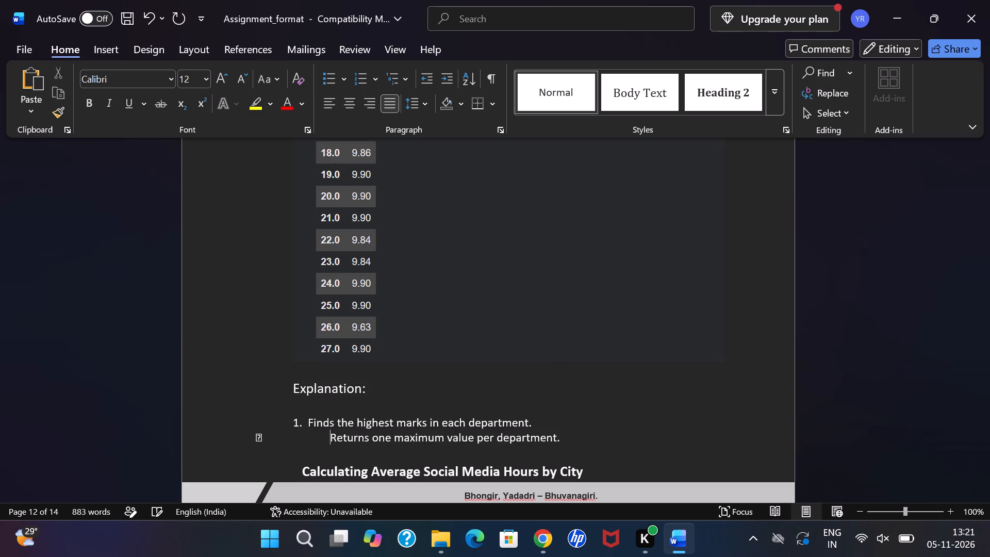
{"action": "key", "text": "BackSpace"}
{"action": "key", "text": "space"}
{"action": "key", "text": "space"}
{"action": "key", "text": "space"}
{"action": "key", "text": "space"}
{"action": "key", "text": "space"}
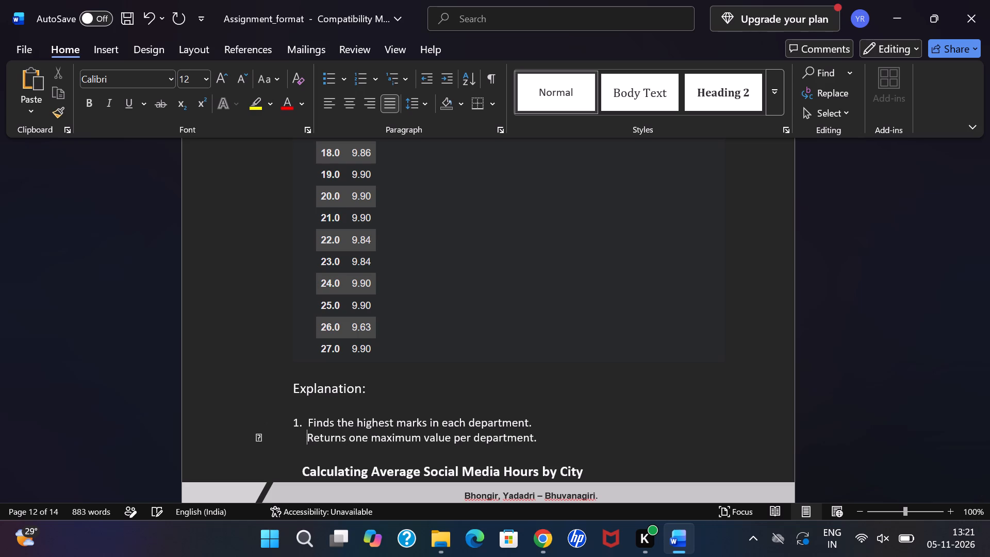
{"action": "left_click", "coordinate": [254, 443]}
{"action": "key", "text": "Delete"}
{"action": "left_click", "coordinate": [298, 443]}
{"action": "key", "text": "2"}
{"action": "key", "text": "BackSpace"}
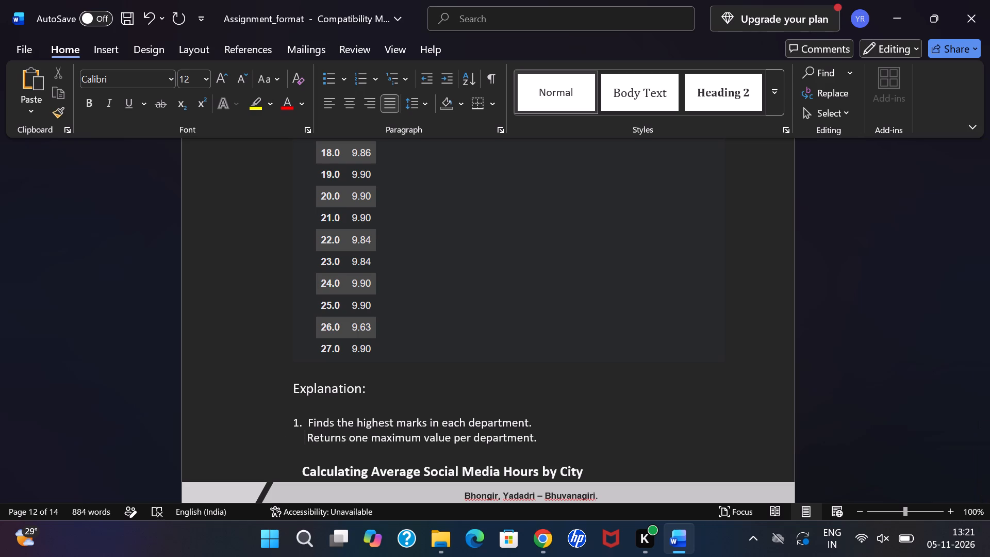
{"action": "key", "text": "BackSpace"}
{"action": "key", "text": "2"}
{"action": "key", "text": "BackSpace"}
{"action": "key", "text": "BackSpace"}
{"action": "key", "text": "2"}
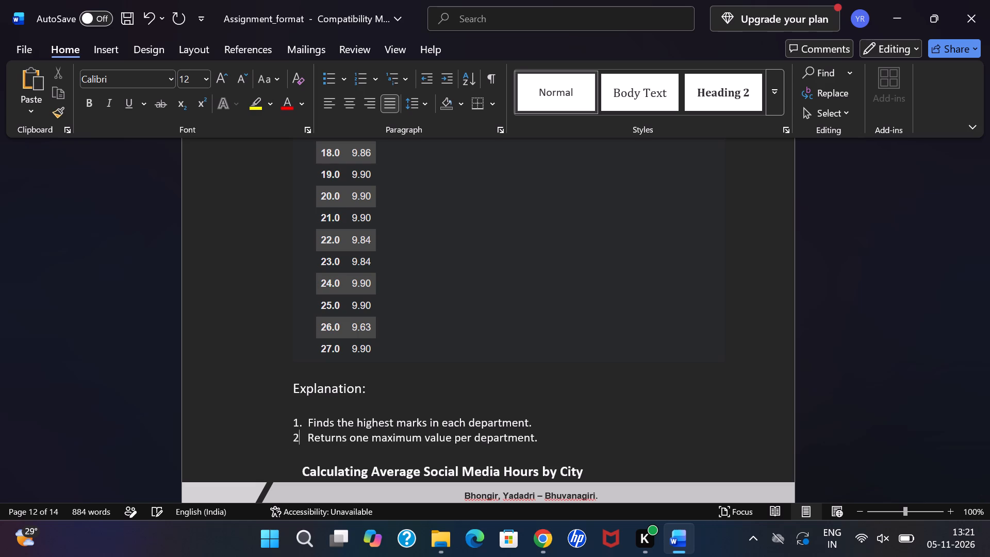
{"action": "key", "text": "period"}
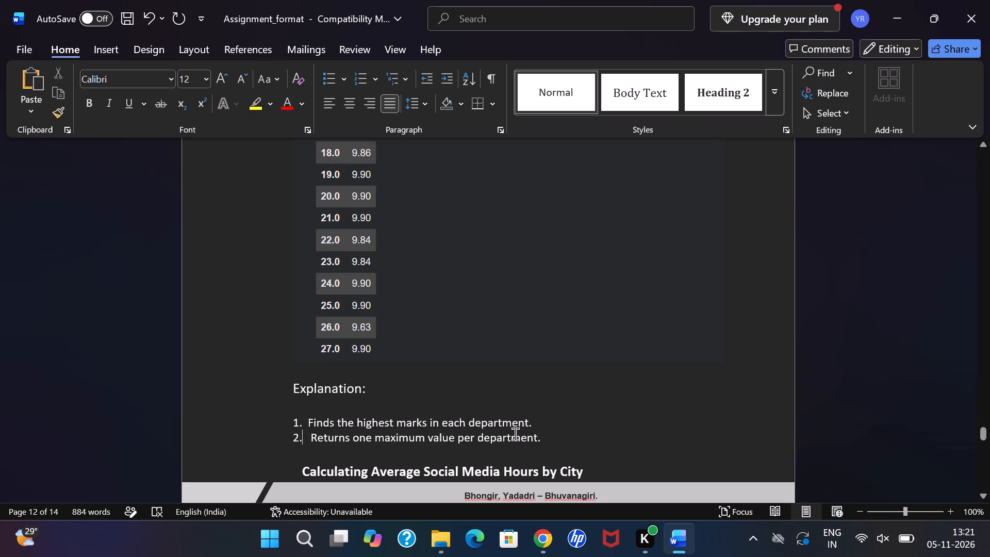
Reword the first explanation line, replacing "marks" with "cgpa" and "department" with "age grp".
{"action": "double_click", "coordinate": [502, 422]}
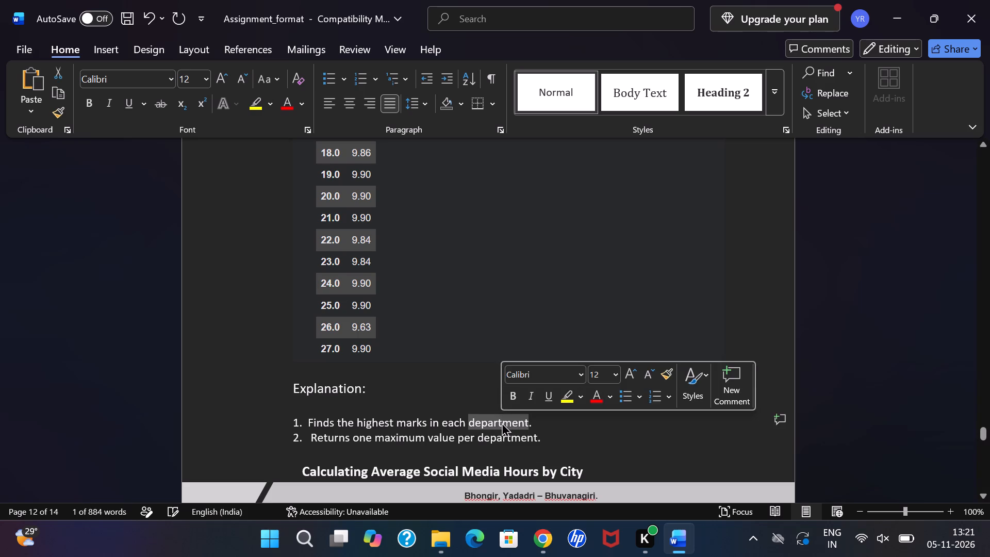
{"action": "scroll", "coordinate": [502, 422], "scroll_direction": "down", "scroll_amount": 2}
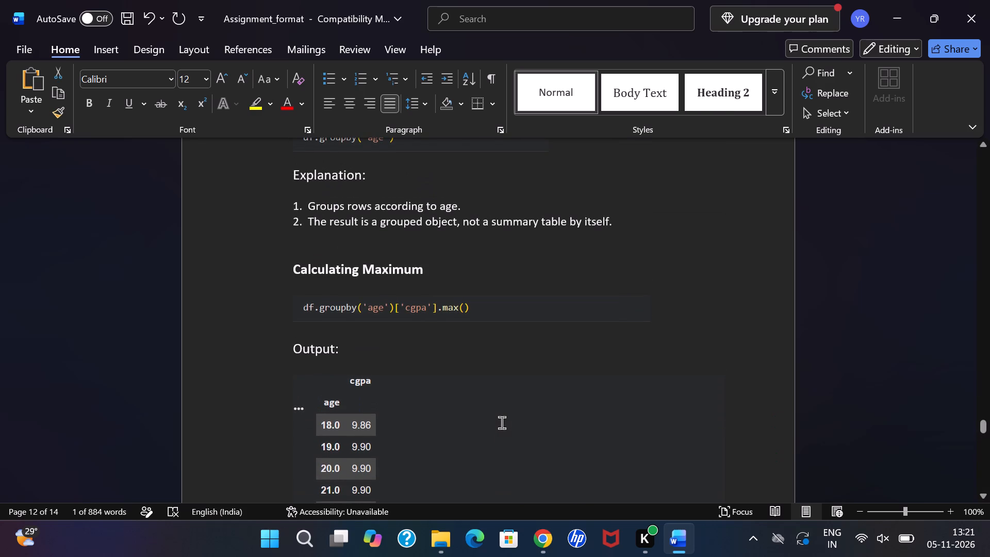
{"action": "scroll", "coordinate": [502, 422], "scroll_direction": "down", "scroll_amount": 2}
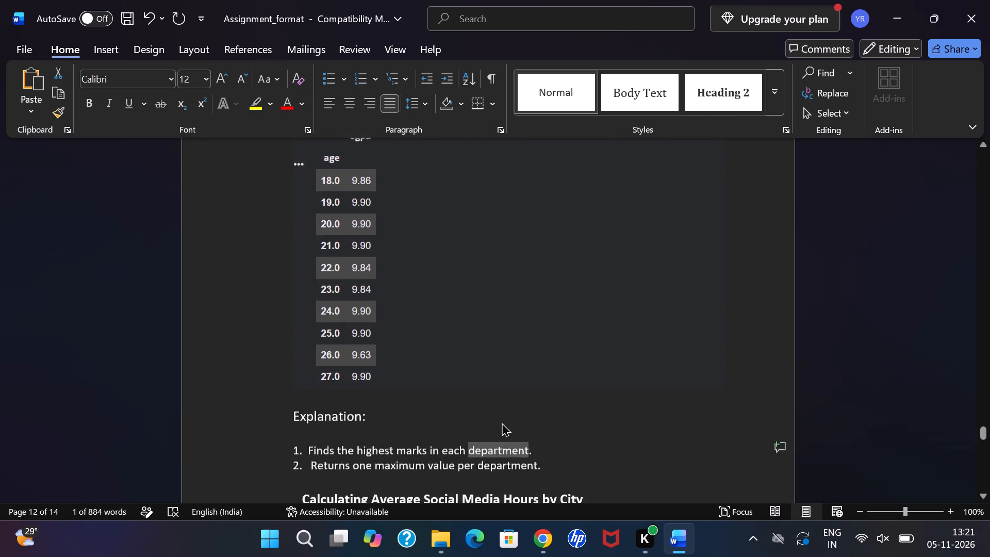
{"action": "scroll", "coordinate": [502, 422], "scroll_direction": "down", "scroll_amount": 2}
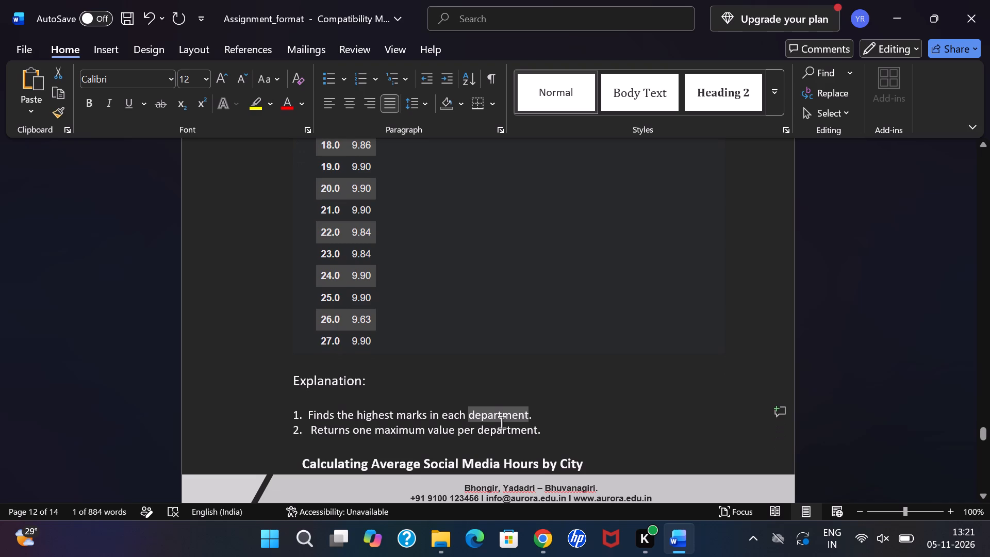
{"action": "double_click", "coordinate": [416, 414]}
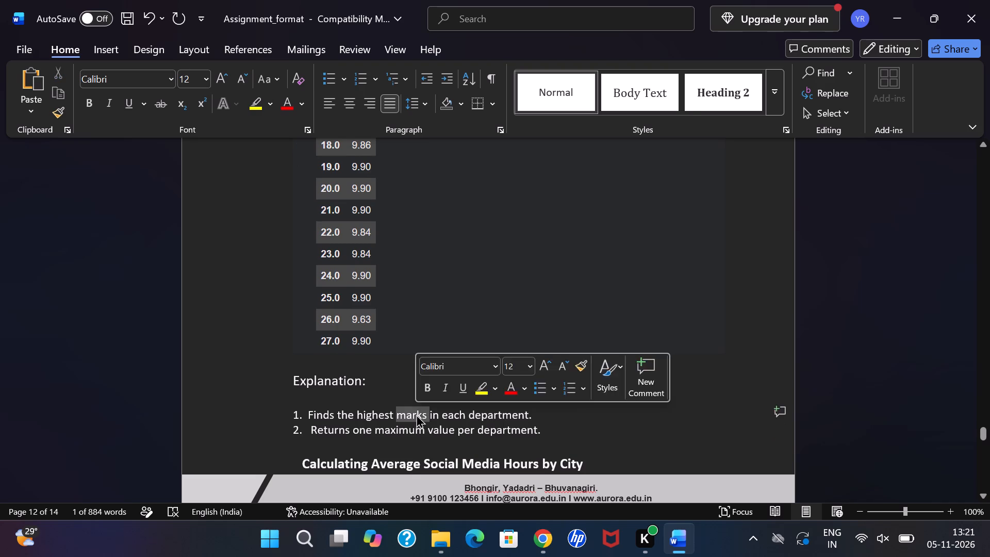
{"action": "scroll", "coordinate": [416, 414], "scroll_direction": "down", "scroll_amount": 2}
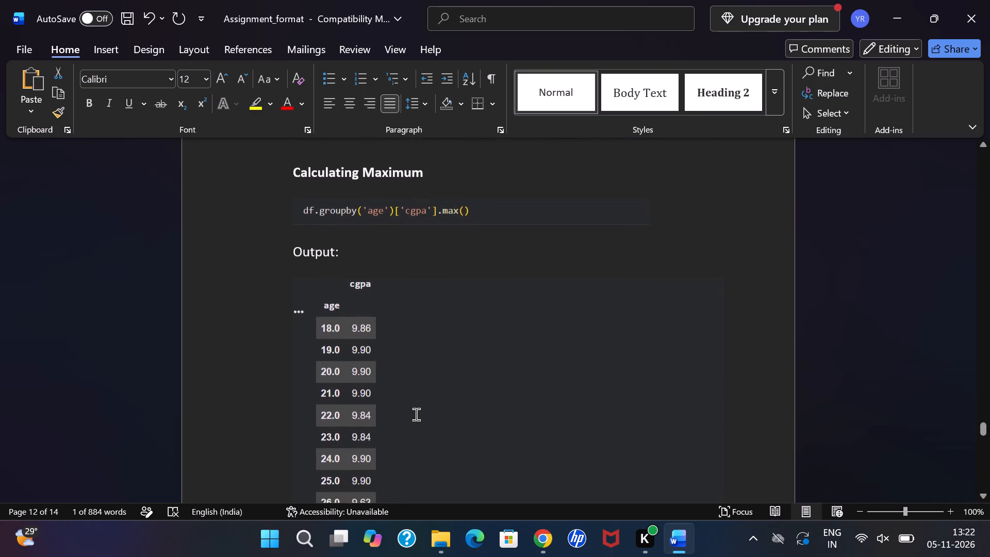
{"action": "scroll", "coordinate": [416, 414], "scroll_direction": "down", "scroll_amount": 1}
{"action": "scroll", "coordinate": [416, 414], "scroll_direction": "up", "scroll_amount": 2}
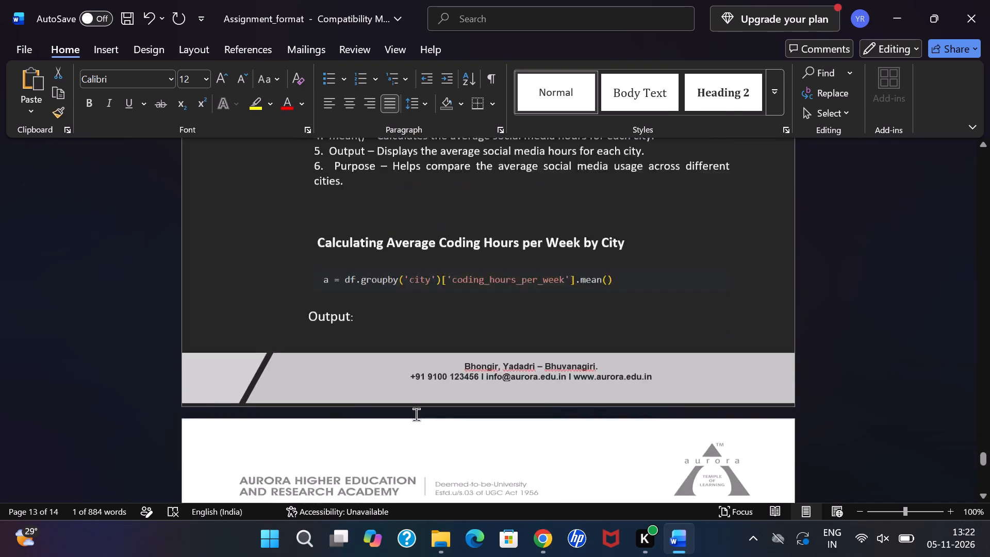
{"action": "scroll", "coordinate": [416, 414], "scroll_direction": "up", "scroll_amount": 4}
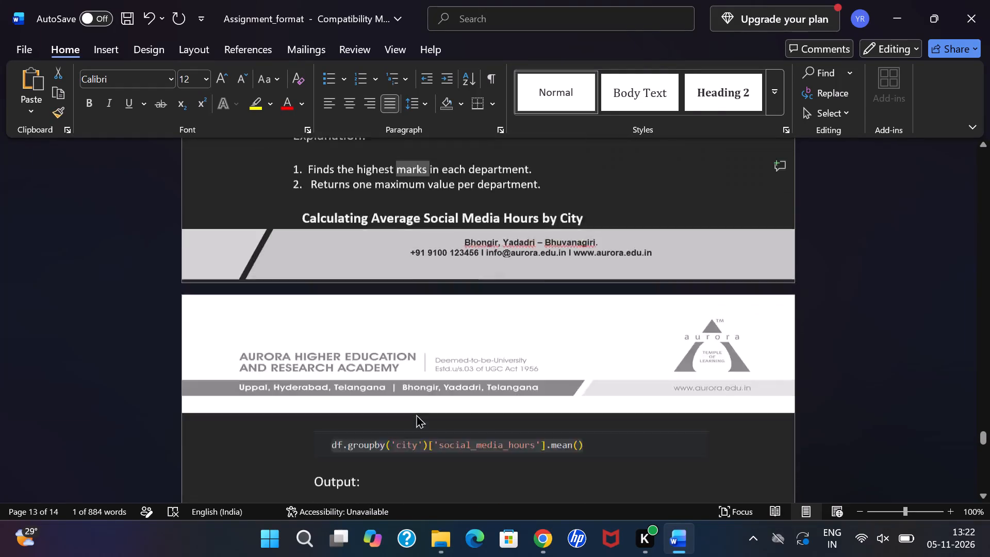
{"action": "scroll", "coordinate": [416, 414], "scroll_direction": "up", "scroll_amount": 1}
{"action": "double_click", "coordinate": [412, 358]}
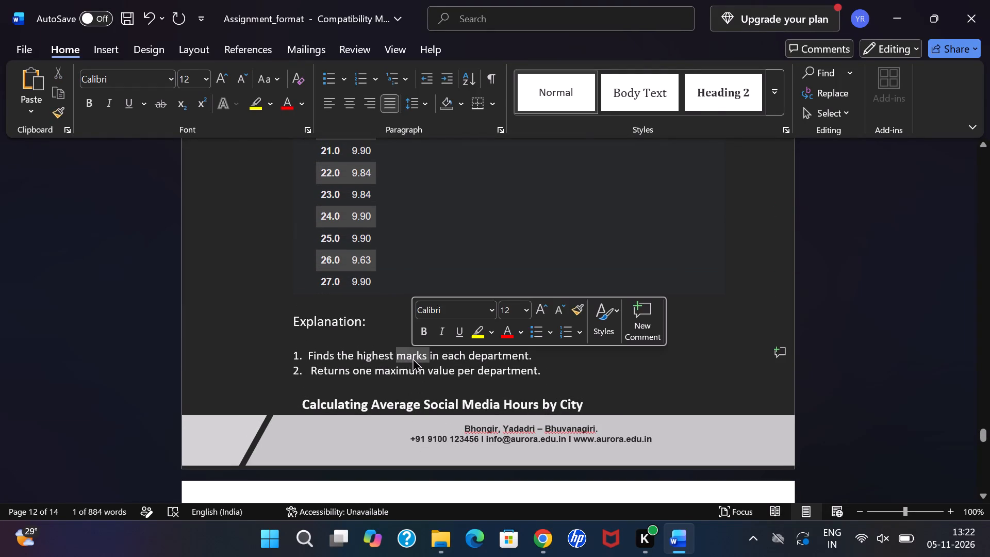
{"action": "type", "text": "cgp"}
{"action": "key", "text": "a"}
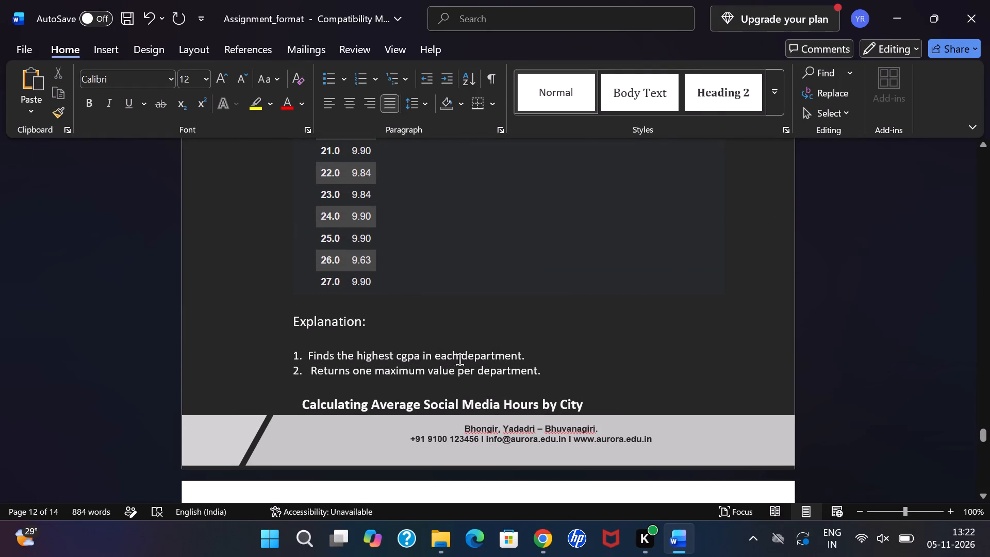
{"action": "double_click", "coordinate": [477, 359]}
{"action": "type", "text": "age grp"}
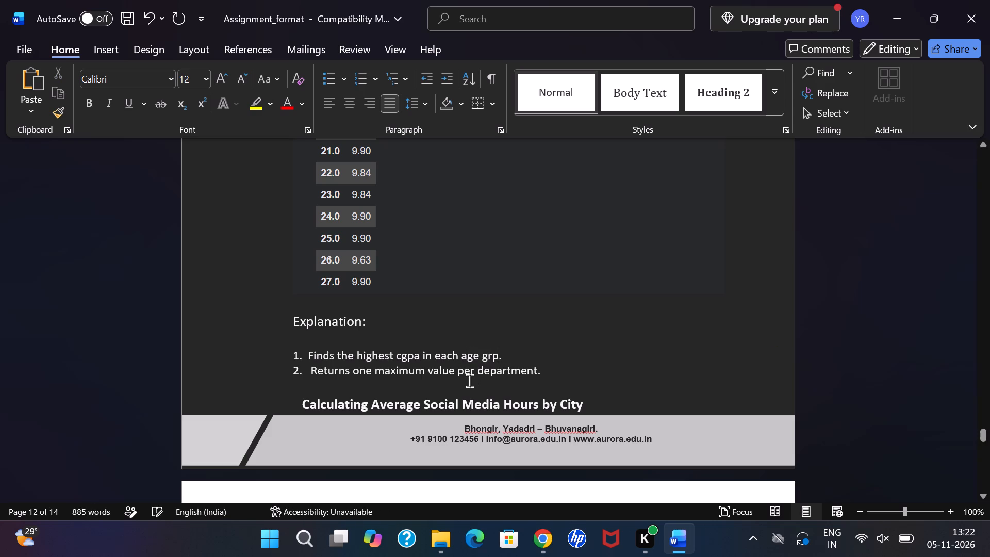
Replace "department" with "age" in the second explanation line.
{"action": "double_click", "coordinate": [493, 375]}
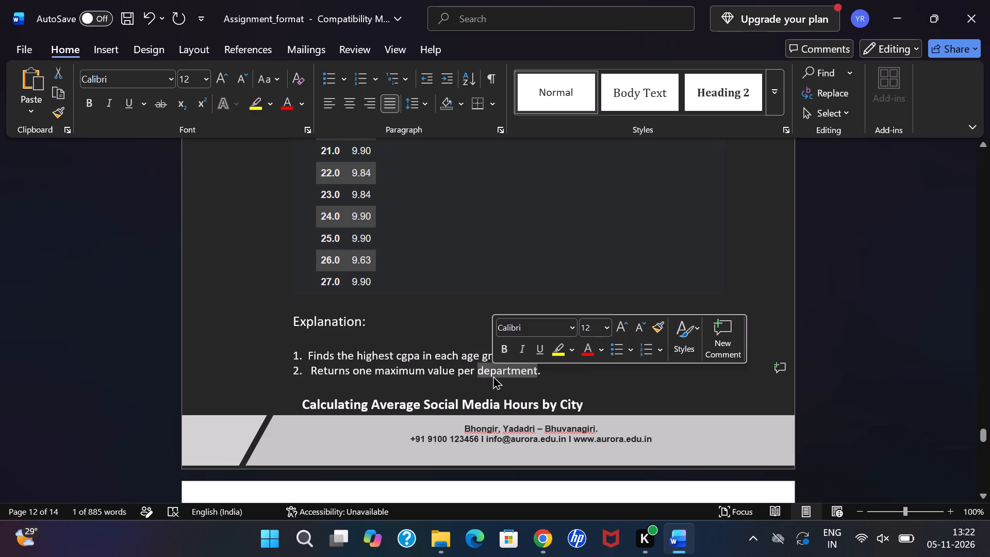
{"action": "type", "text": "cp"}
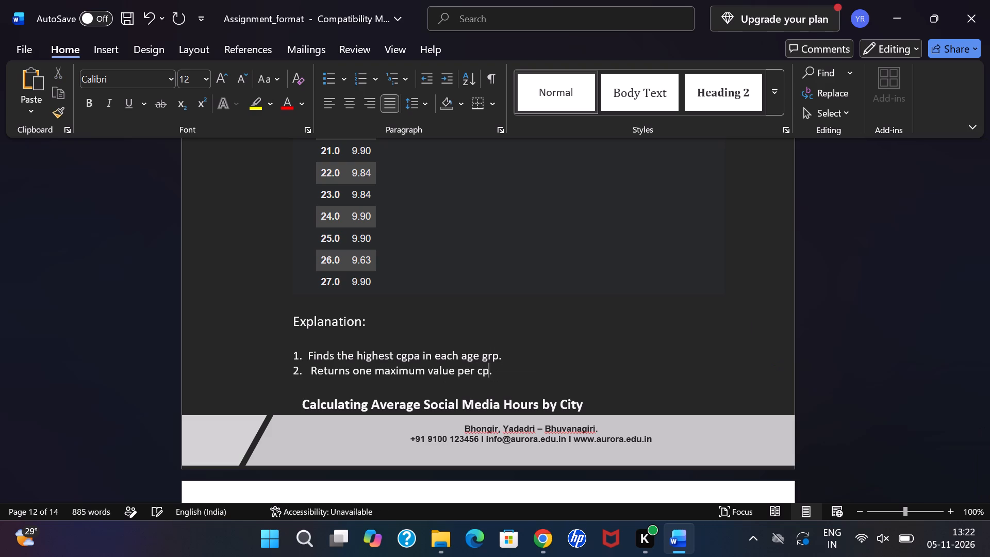
{"action": "key", "text": "BackSpace"}
{"action": "key", "text": "BackSpace"}
{"action": "type", "text": "age"}
Insert two blank lines before the Calculating Average Social Media Hours by City heading, moving it onto the following page.
{"action": "left_click", "coordinate": [543, 384]}
{"action": "key", "text": "Return"}
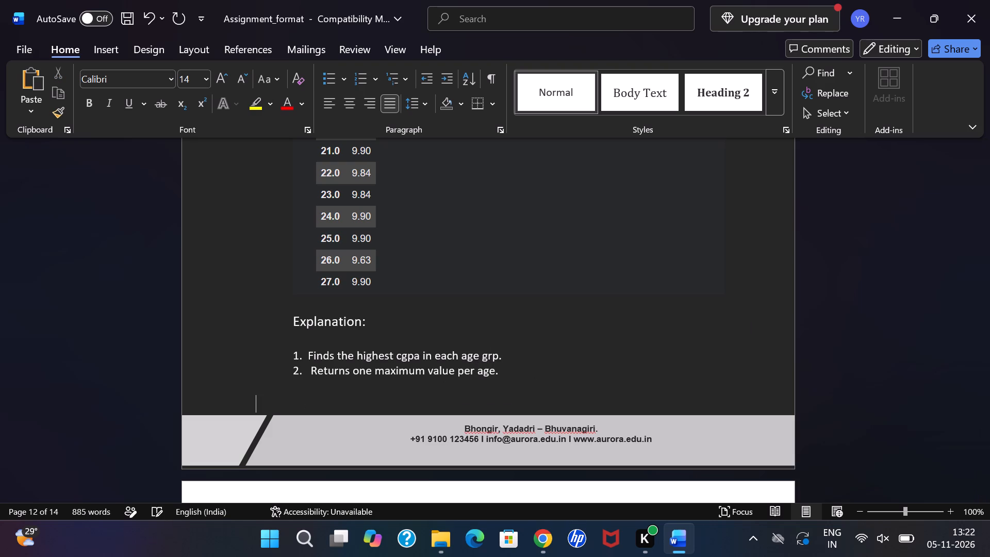
{"action": "scroll", "coordinate": [637, 427], "scroll_direction": "down", "scroll_amount": 2}
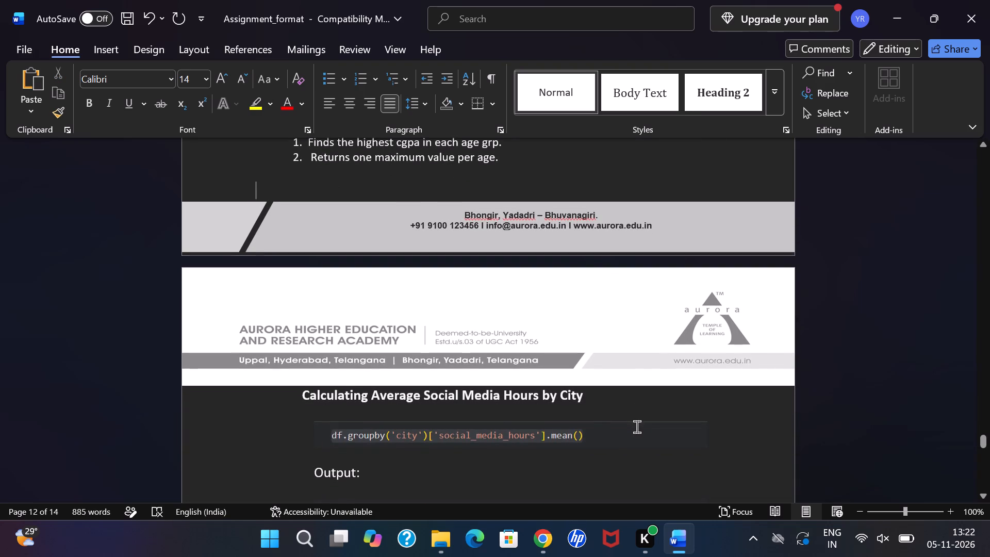
{"action": "key", "text": "Return"}
Extend the Calculating Maximum heading to read "Calculating Maximum cgpa".
{"action": "scroll", "coordinate": [518, 428], "scroll_direction": "right", "scroll_amount": 1}
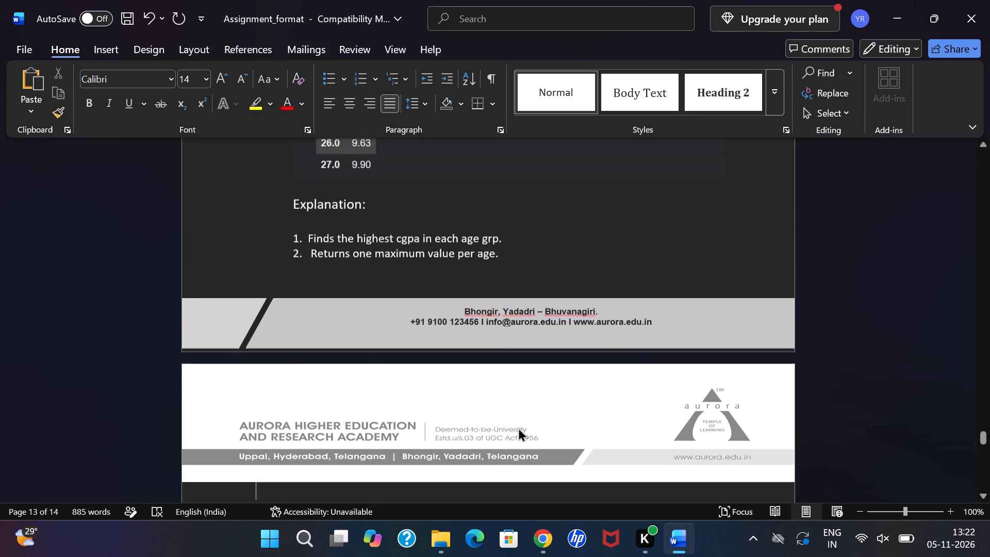
{"action": "scroll", "coordinate": [518, 428], "scroll_direction": "right", "scroll_amount": 1}
{"action": "scroll", "coordinate": [518, 428], "scroll_direction": "down", "scroll_amount": 1}
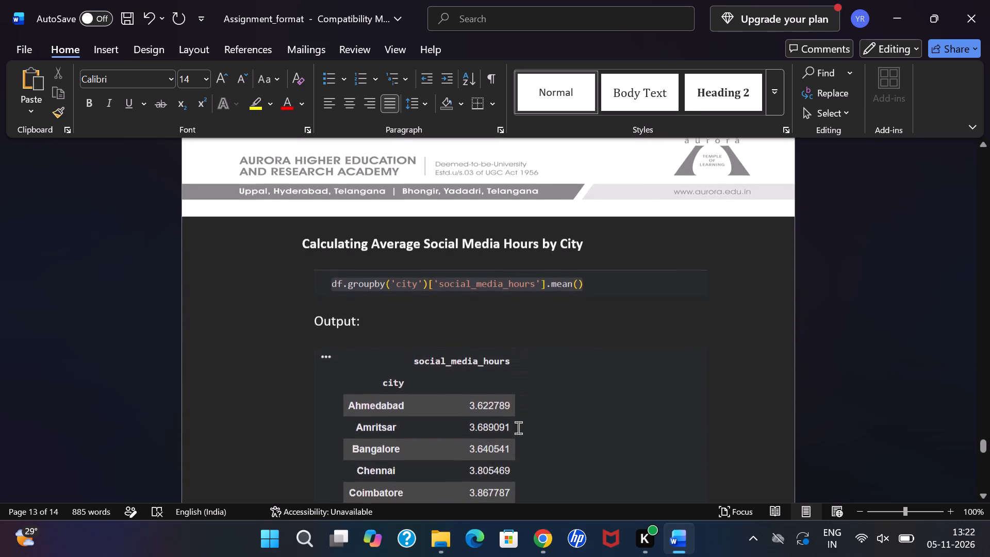
{"action": "scroll", "coordinate": [518, 428], "scroll_direction": "down", "scroll_amount": 1}
{"action": "scroll", "coordinate": [518, 428], "scroll_direction": "up", "scroll_amount": 4}
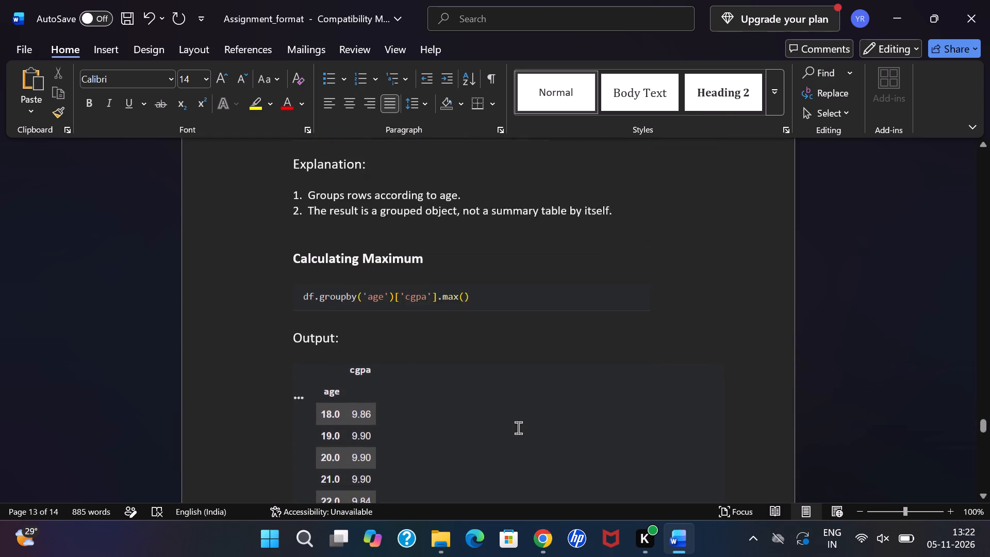
{"action": "scroll", "coordinate": [518, 428], "scroll_direction": "up", "scroll_amount": 2}
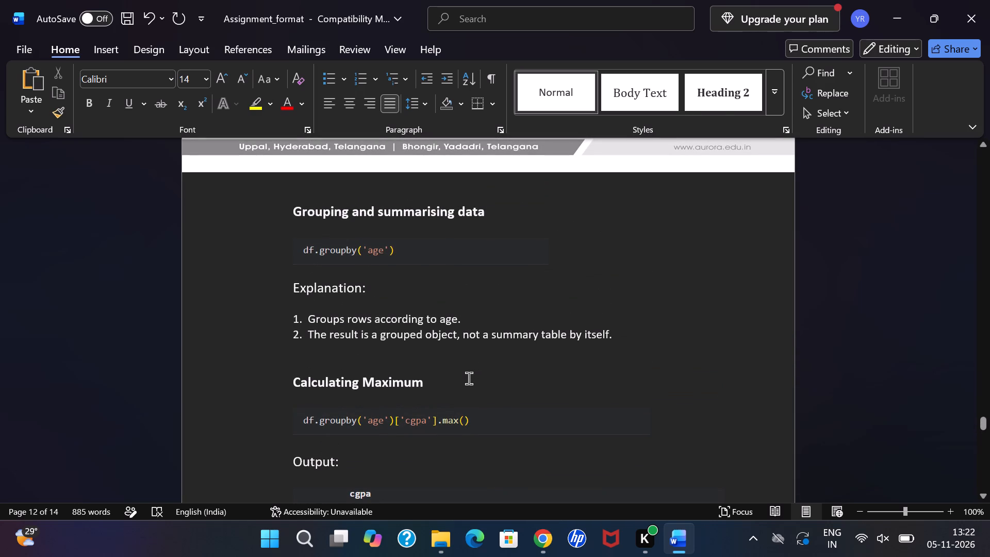
{"action": "left_click", "coordinate": [469, 378]}
{"action": "type", "text": "cgpa"}
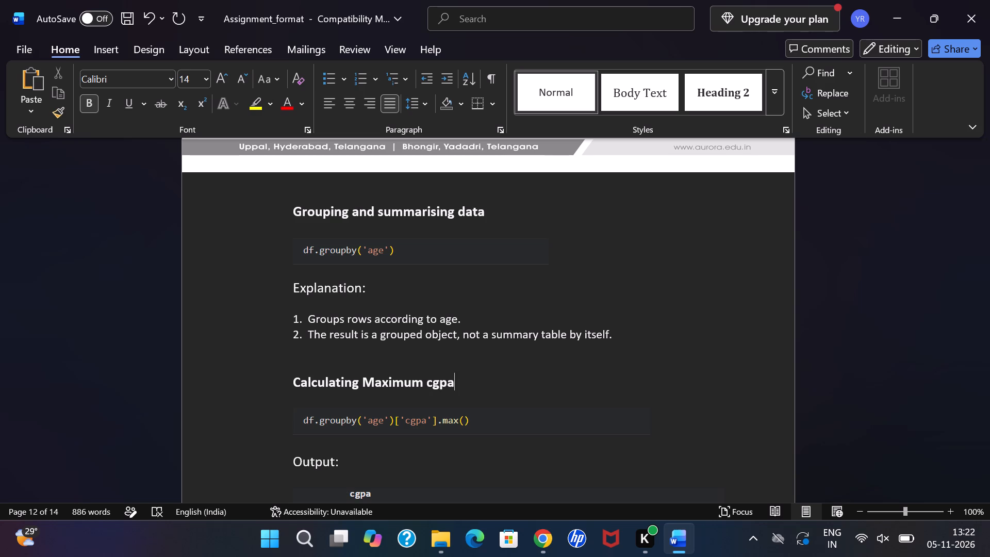
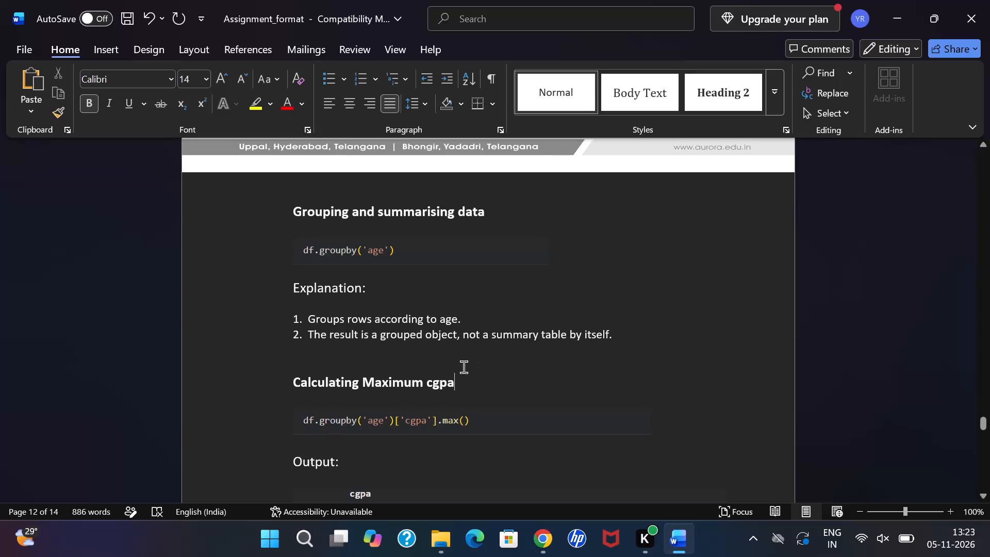
Review the report from the Calculating Maximum cgpa section to the coding hours output on the last page.
{"action": "left_click", "coordinate": [464, 367]}
{"action": "scroll", "coordinate": [512, 378], "scroll_direction": "down", "scroll_amount": 4}
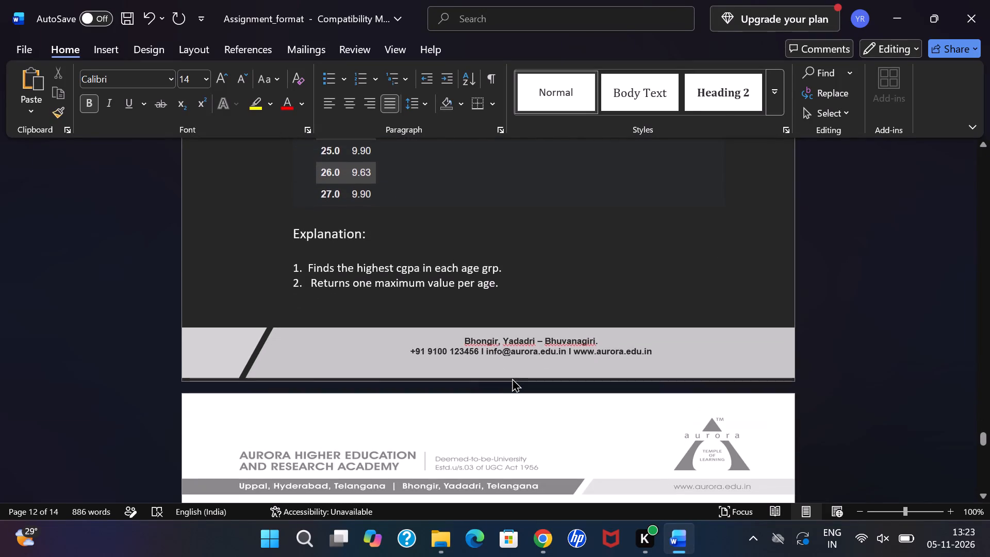
{"action": "scroll", "coordinate": [512, 378], "scroll_direction": "down", "scroll_amount": 1}
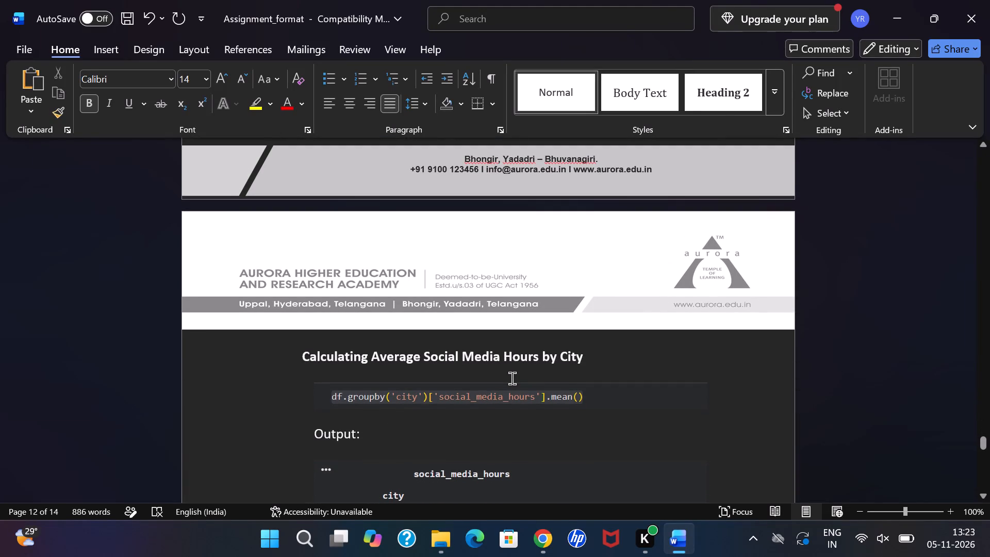
{"action": "scroll", "coordinate": [512, 378], "scroll_direction": "down", "scroll_amount": 5}
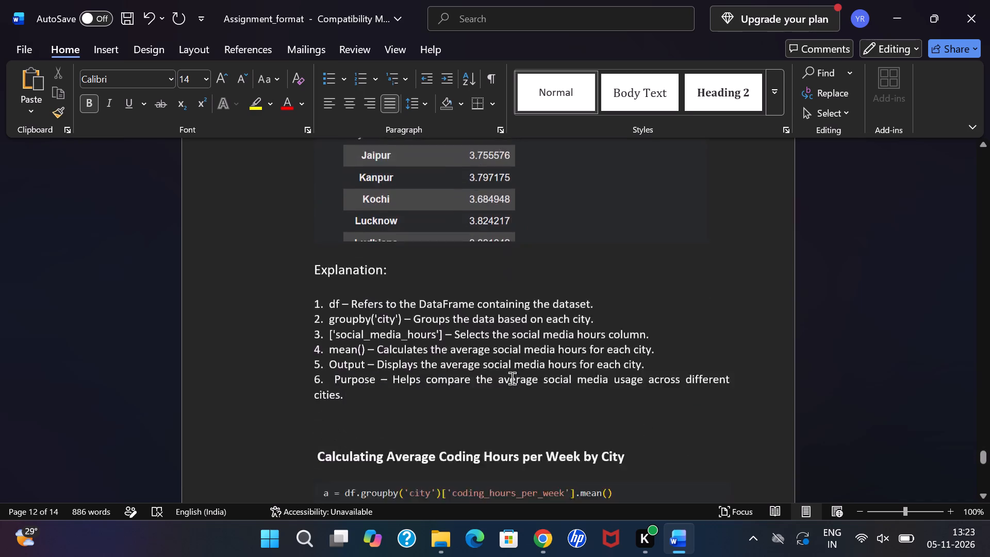
{"action": "scroll", "coordinate": [512, 378], "scroll_direction": "down", "scroll_amount": 3}
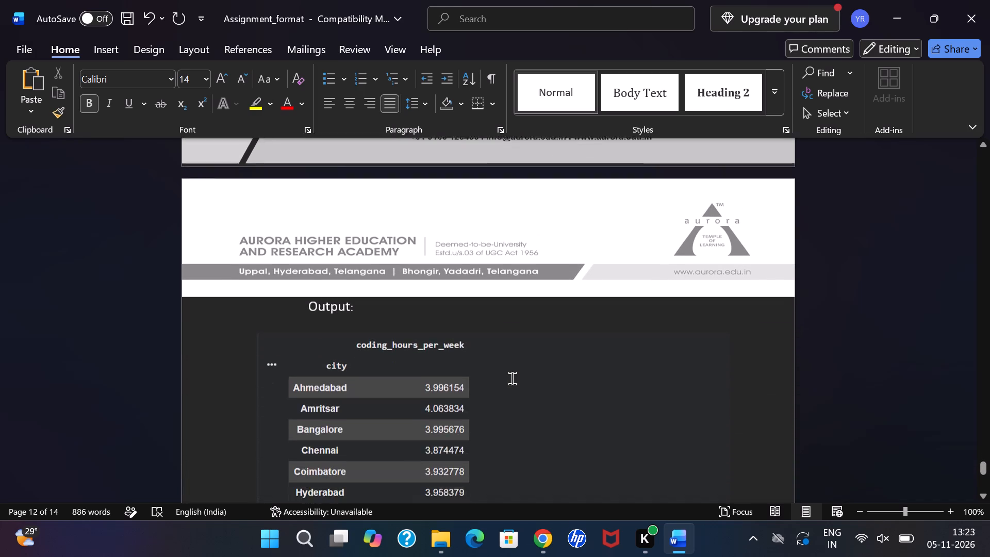
{"action": "scroll", "coordinate": [512, 378], "scroll_direction": "down", "scroll_amount": 1}
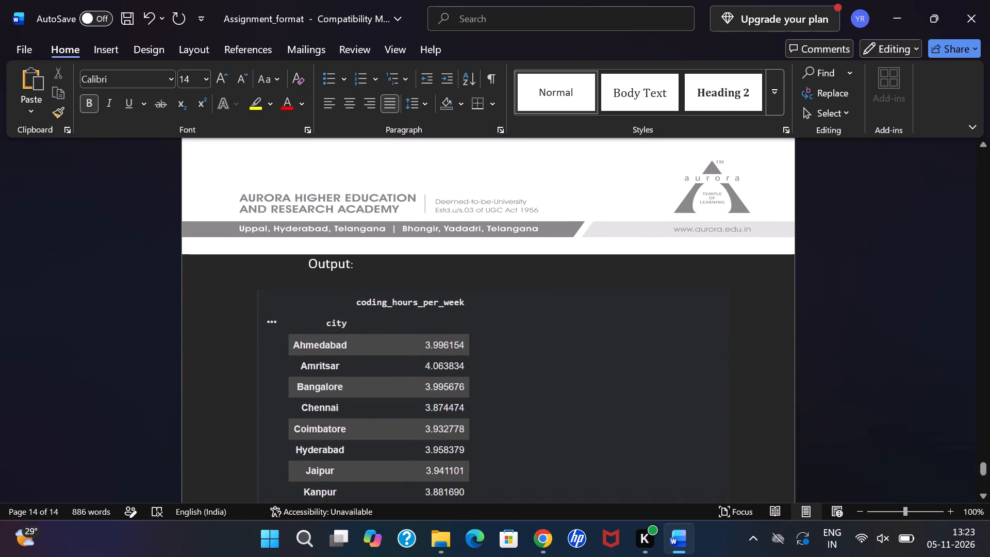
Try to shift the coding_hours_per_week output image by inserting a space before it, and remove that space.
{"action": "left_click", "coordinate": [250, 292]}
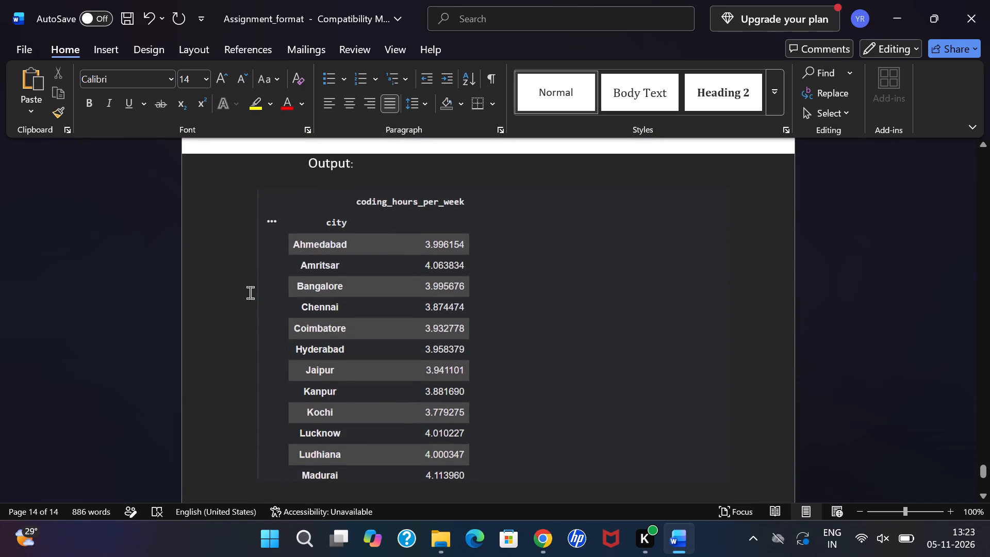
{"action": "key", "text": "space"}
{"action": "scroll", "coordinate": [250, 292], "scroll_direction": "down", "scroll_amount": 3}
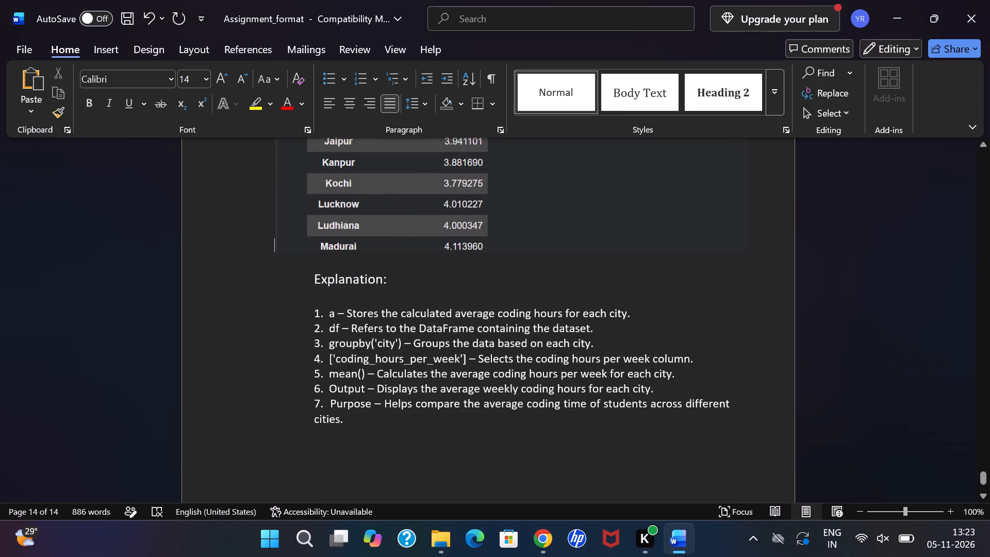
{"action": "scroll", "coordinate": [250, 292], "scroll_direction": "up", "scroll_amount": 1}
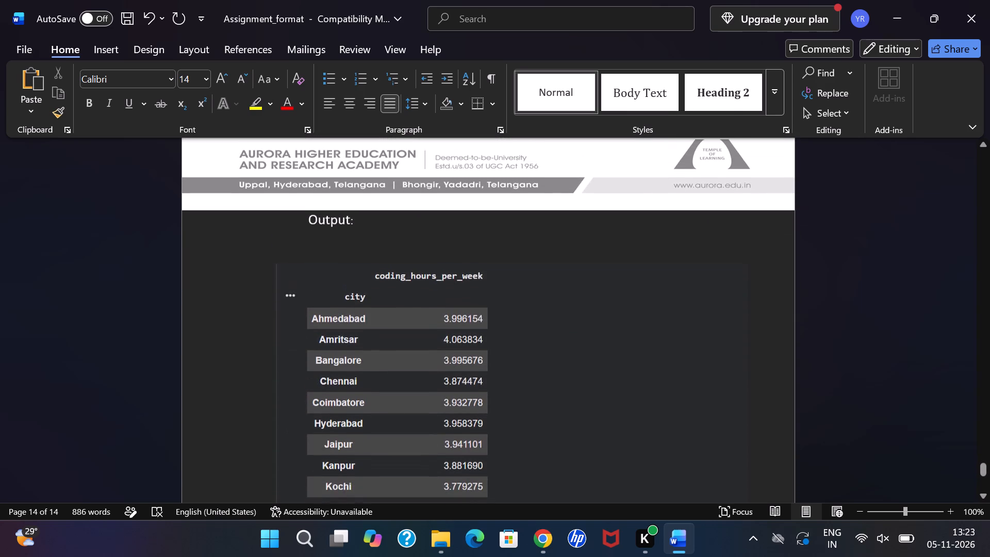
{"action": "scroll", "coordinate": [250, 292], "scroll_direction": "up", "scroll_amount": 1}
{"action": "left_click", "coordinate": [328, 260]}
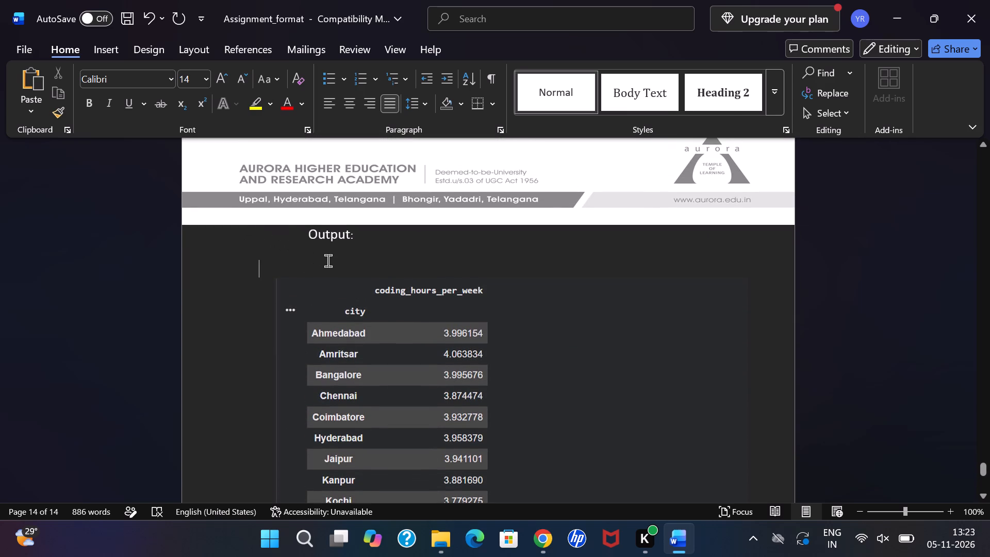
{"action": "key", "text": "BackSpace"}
Examine the end of the last page, checking the coding hours output, its explanation and the remaining space.
{"action": "scroll", "coordinate": [328, 260], "scroll_direction": "down", "scroll_amount": 3}
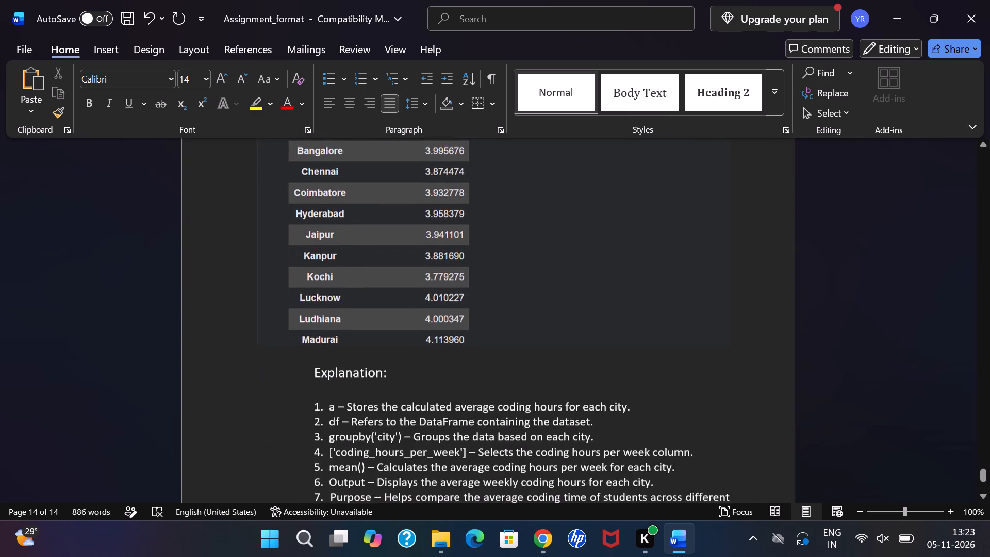
{"action": "scroll", "coordinate": [328, 260], "scroll_direction": "down", "scroll_amount": 5}
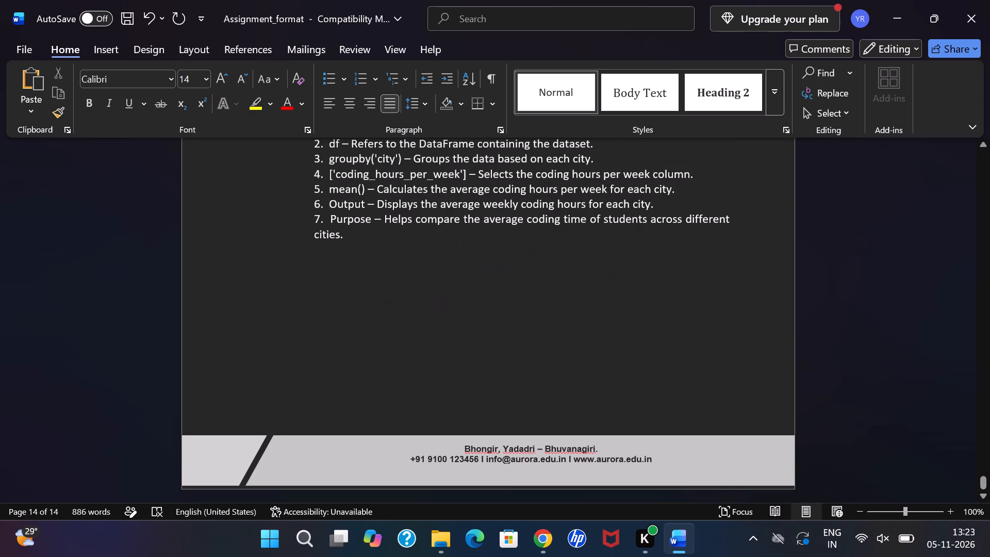
{"action": "scroll", "coordinate": [328, 260], "scroll_direction": "down", "scroll_amount": 6}
{"action": "scroll", "coordinate": [328, 260], "scroll_direction": "up", "scroll_amount": 1}
{"action": "scroll", "coordinate": [328, 260], "scroll_direction": "down", "scroll_amount": 1}
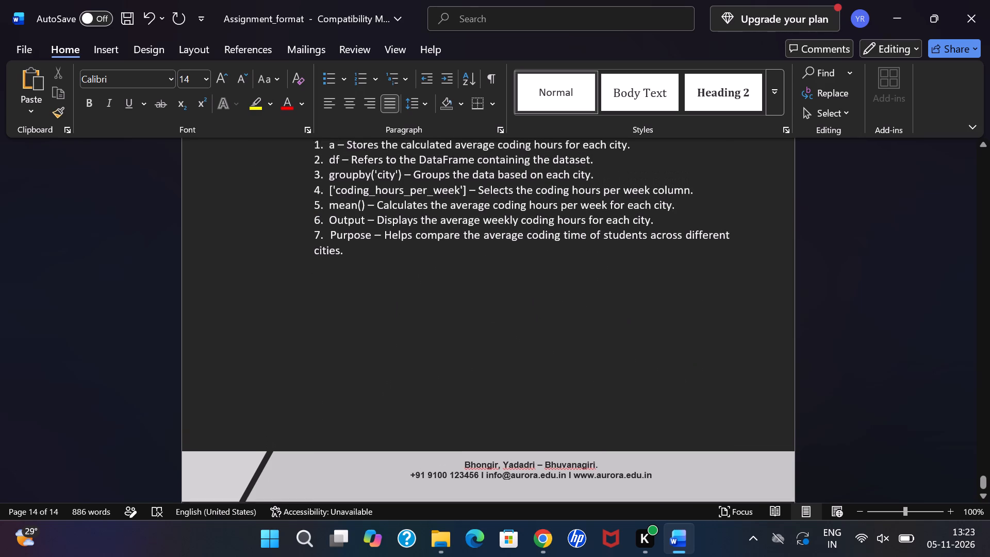
{"action": "scroll", "coordinate": [328, 260], "scroll_direction": "down", "scroll_amount": 1}
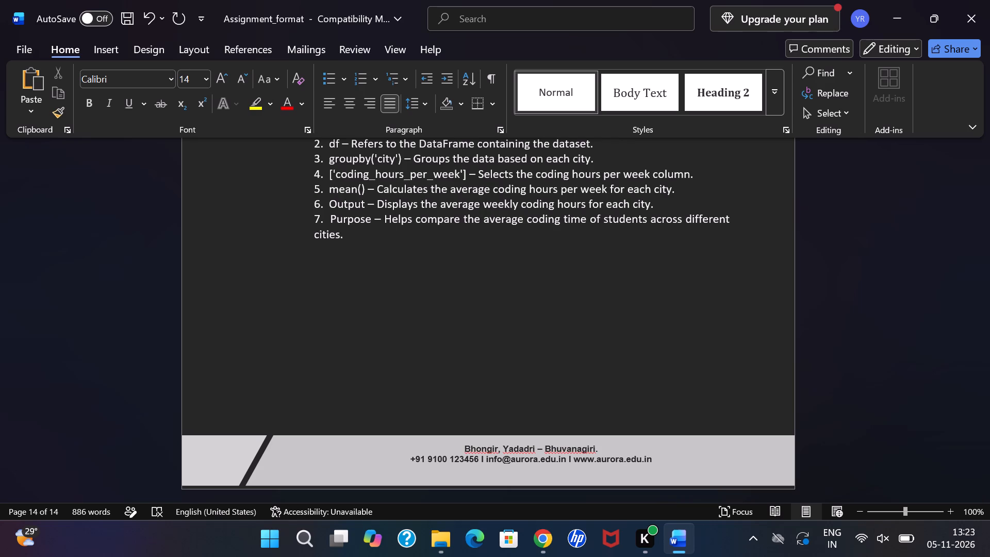
{"action": "scroll", "coordinate": [470, 323], "scroll_direction": "down", "scroll_amount": 1}
{"action": "scroll", "coordinate": [569, 363], "scroll_direction": "up", "scroll_amount": 1}
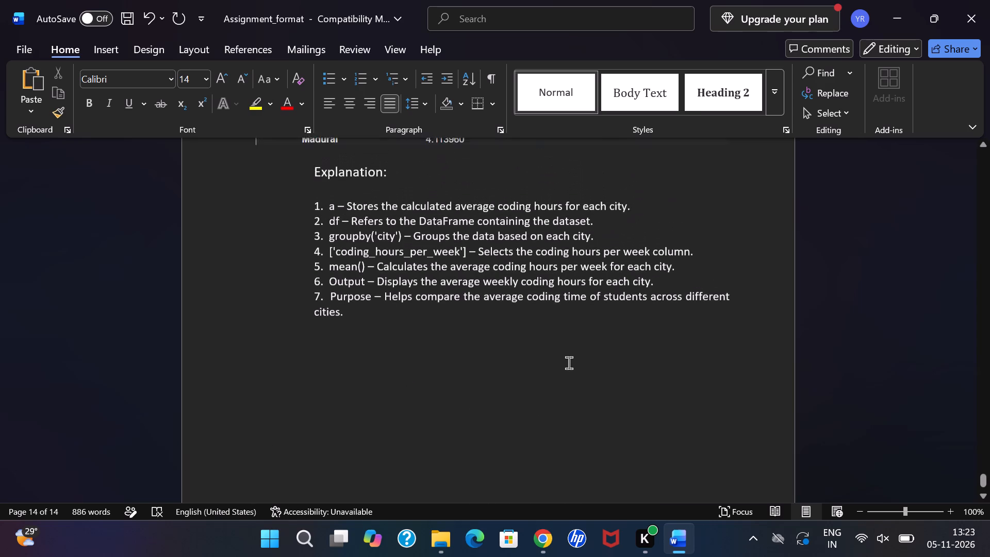
{"action": "scroll", "coordinate": [569, 363], "scroll_direction": "up", "scroll_amount": 1}
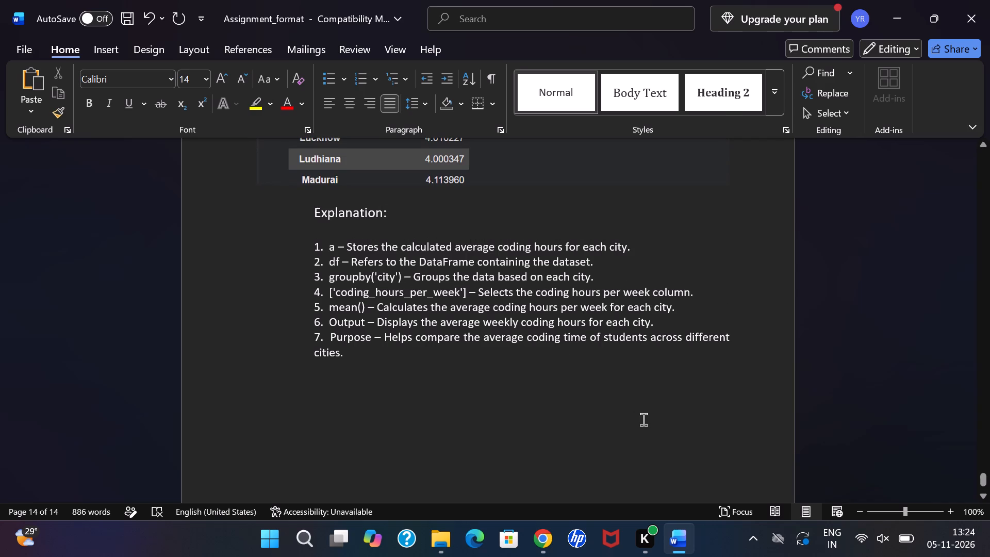
{"action": "scroll", "coordinate": [643, 419], "scroll_direction": "down", "scroll_amount": 3}
{"action": "scroll", "coordinate": [643, 419], "scroll_direction": "up", "scroll_amount": 2}
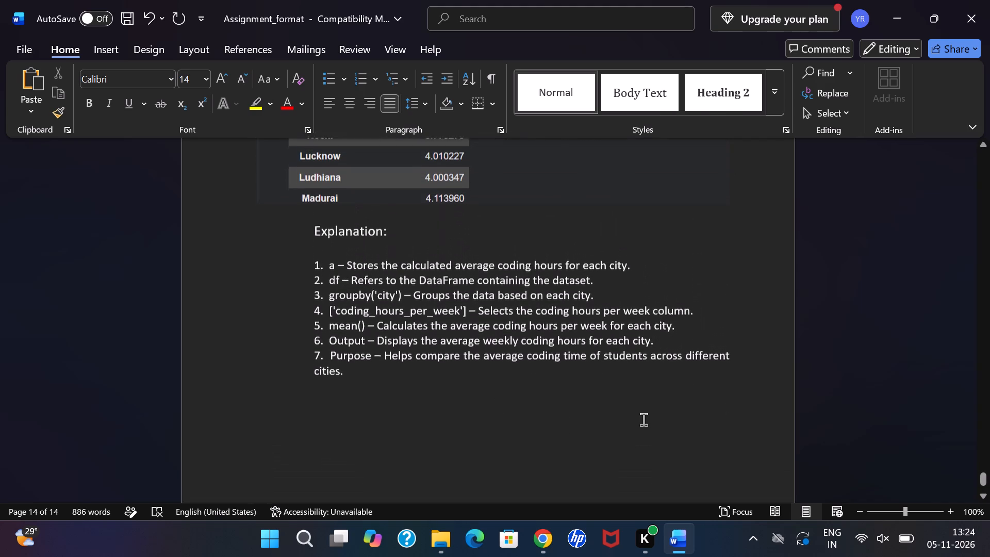
{"action": "scroll", "coordinate": [643, 419], "scroll_direction": "up", "scroll_amount": 1}
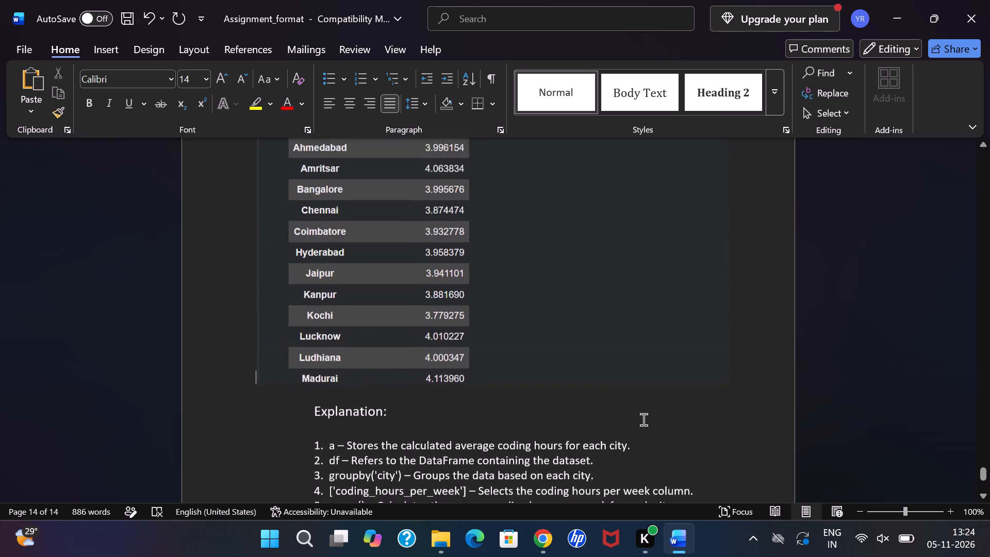
{"action": "scroll", "coordinate": [643, 419], "scroll_direction": "up", "scroll_amount": 1}
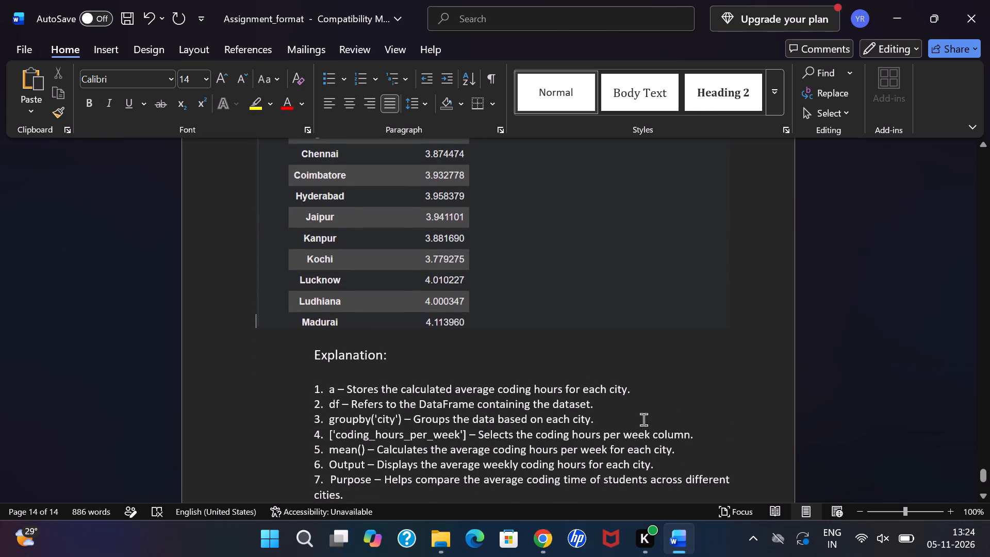
{"action": "scroll", "coordinate": [643, 419], "scroll_direction": "down", "scroll_amount": 1}
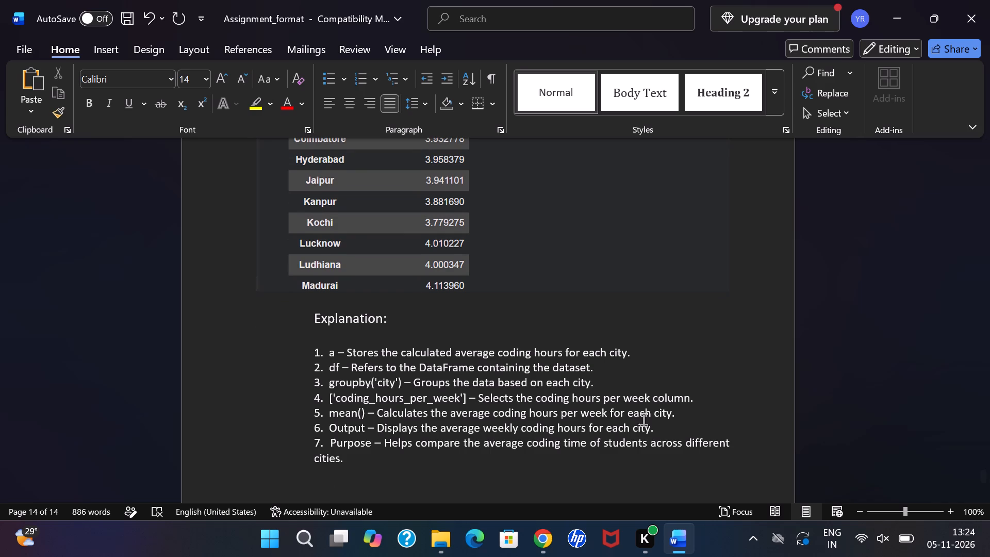
Review the report backwards from the coding hours section to the Ranking Marks in Descending Order section, checking layout and page breaks.
{"action": "scroll", "coordinate": [643, 419], "scroll_direction": "up", "scroll_amount": 5}
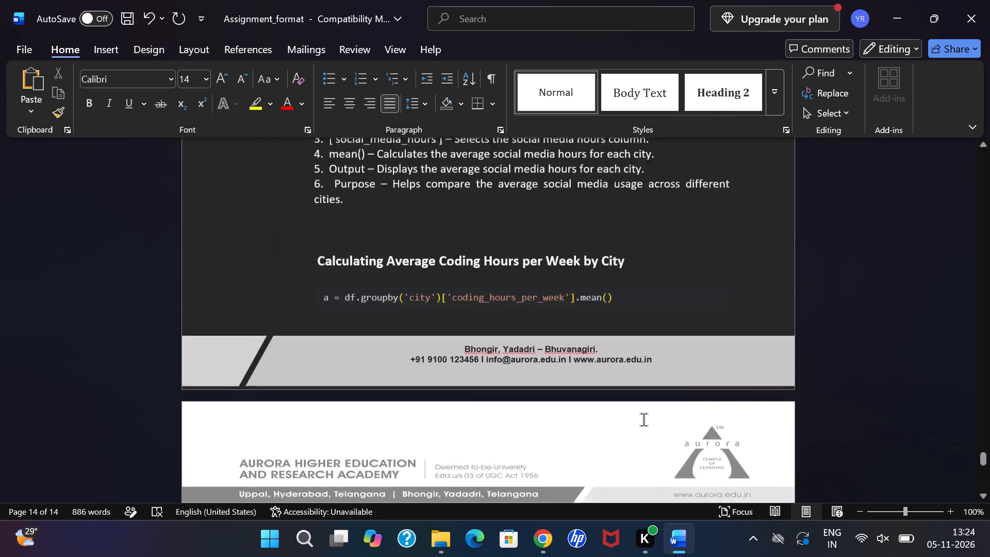
{"action": "scroll", "coordinate": [643, 419], "scroll_direction": "up", "scroll_amount": 7}
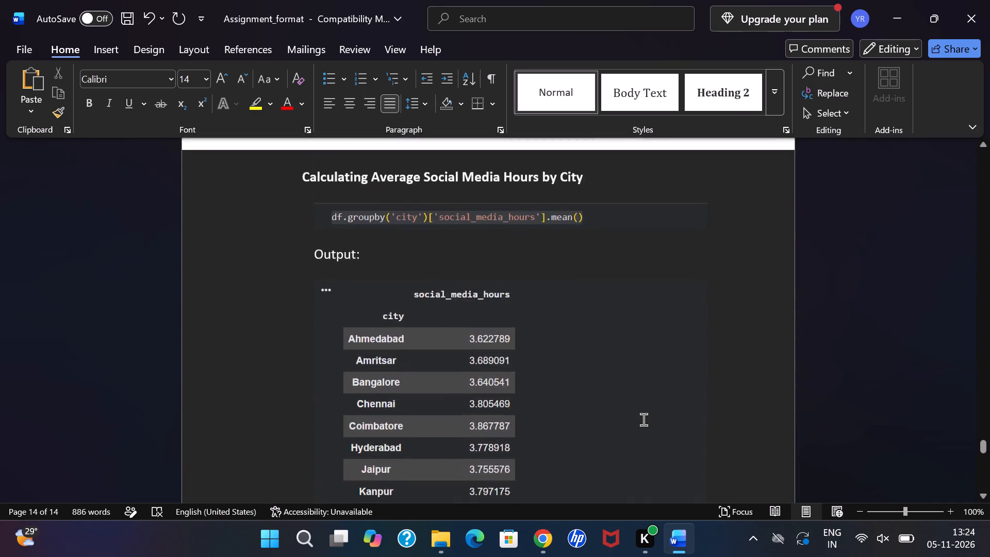
{"action": "scroll", "coordinate": [643, 419], "scroll_direction": "up", "scroll_amount": 5}
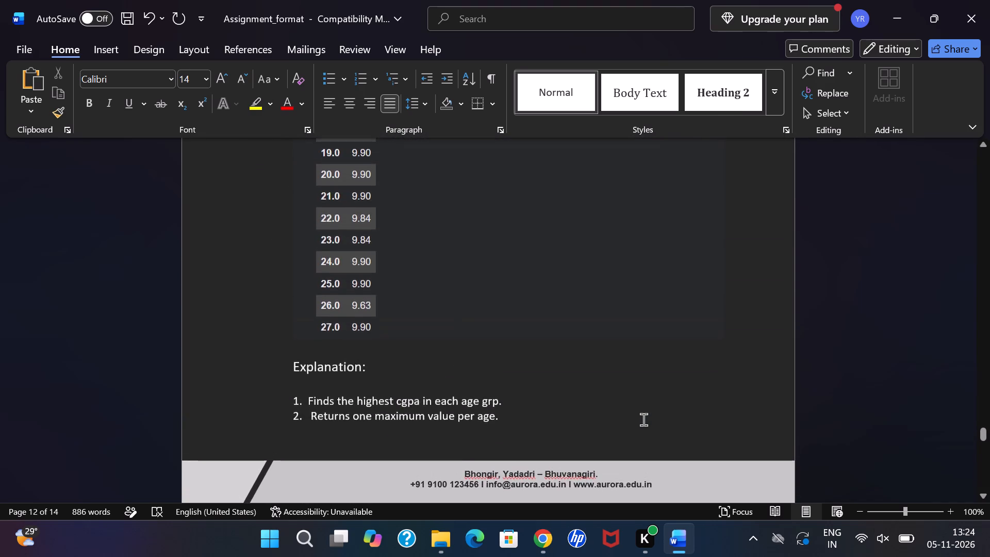
{"action": "scroll", "coordinate": [643, 419], "scroll_direction": "up", "scroll_amount": 4}
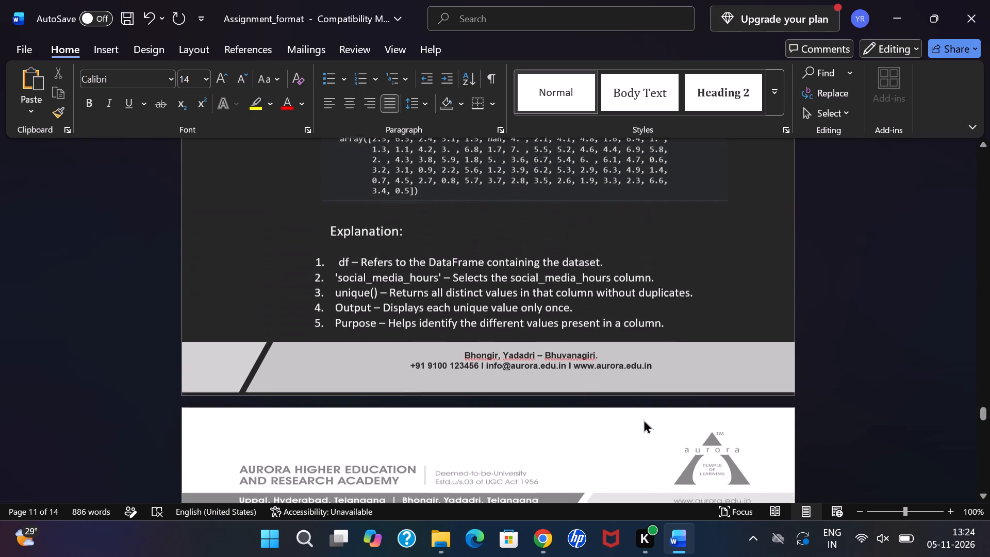
{"action": "scroll", "coordinate": [643, 419], "scroll_direction": "up", "scroll_amount": 1}
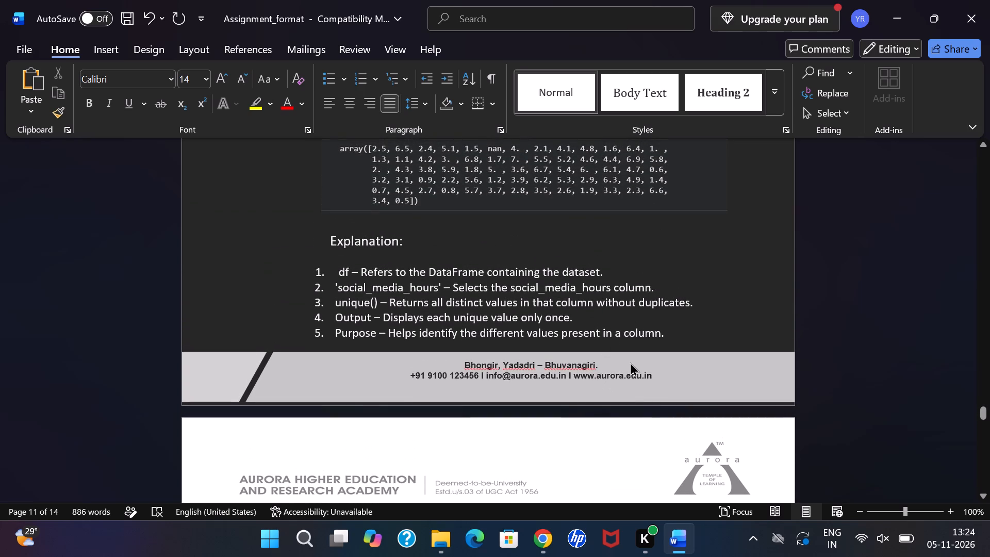
{"action": "scroll", "coordinate": [630, 362], "scroll_direction": "up", "scroll_amount": 3}
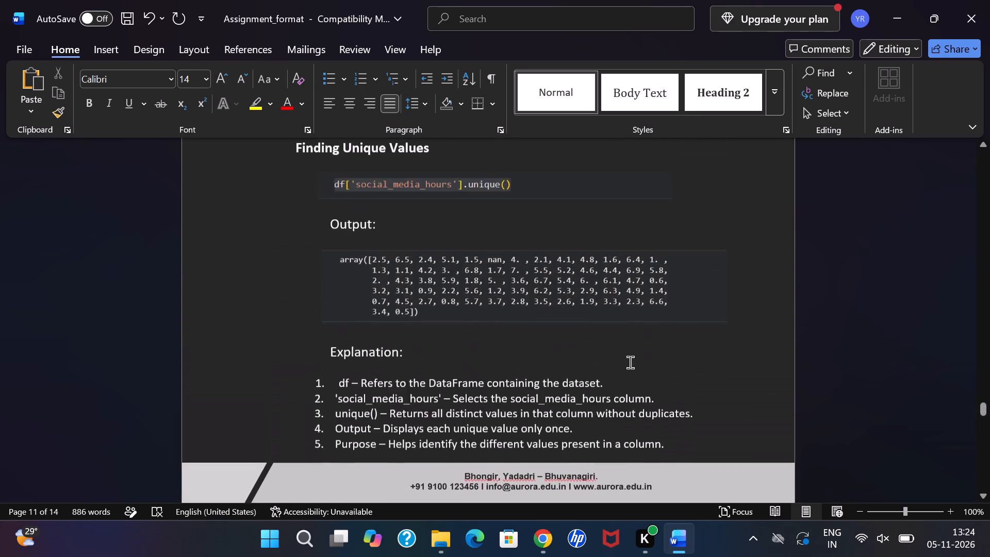
{"action": "scroll", "coordinate": [630, 362], "scroll_direction": "up", "scroll_amount": 3}
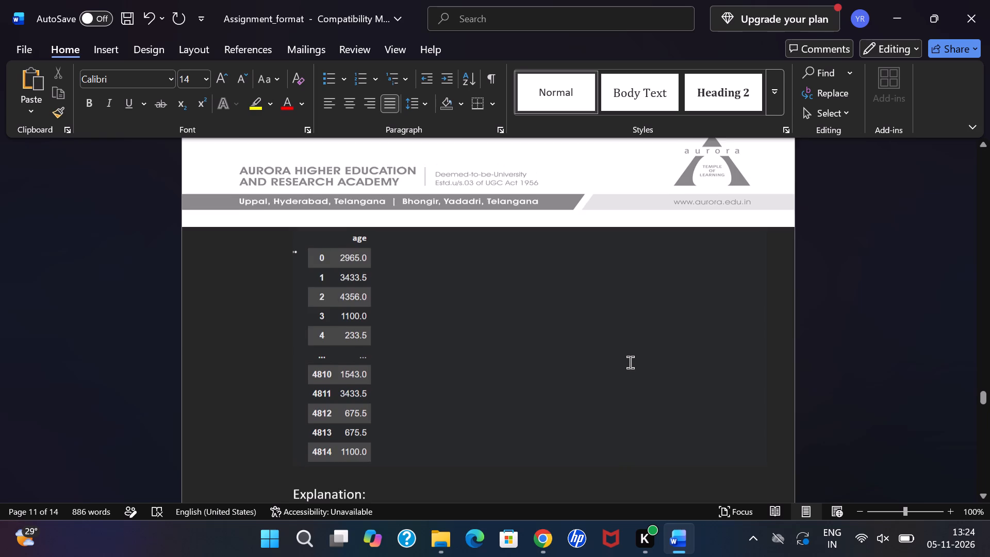
{"action": "scroll", "coordinate": [630, 362], "scroll_direction": "down", "scroll_amount": 1}
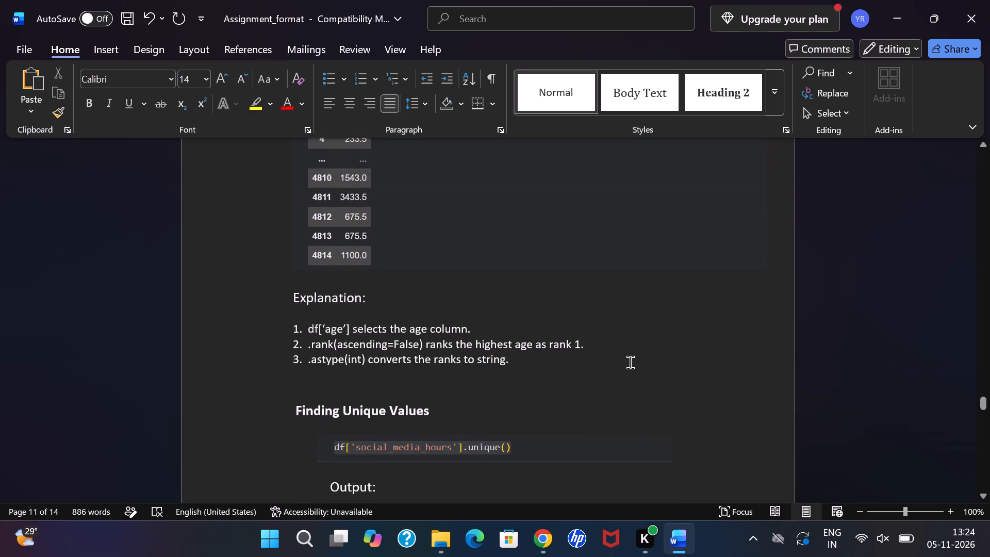
{"action": "scroll", "coordinate": [630, 362], "scroll_direction": "up", "scroll_amount": 3}
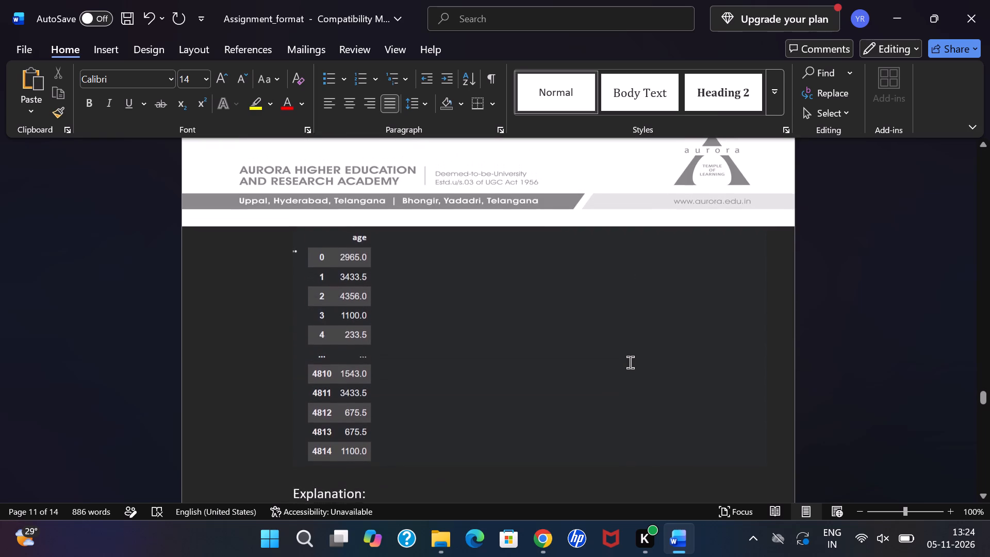
{"action": "scroll", "coordinate": [630, 362], "scroll_direction": "up", "scroll_amount": 5}
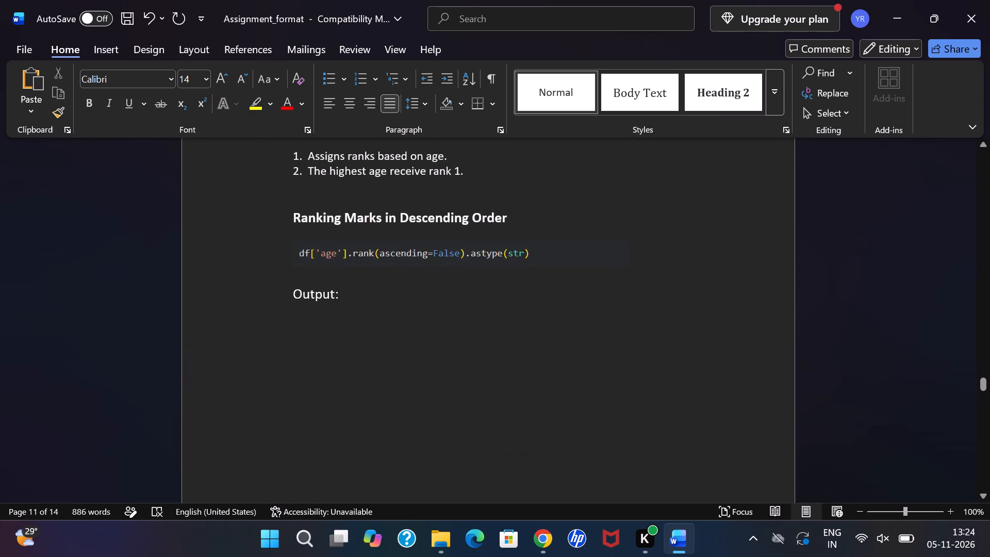
Insert a blank line before the Ranking Marks in Descending Order heading.
{"action": "scroll", "coordinate": [626, 402], "scroll_direction": "up", "scroll_amount": 1}
{"action": "left_click", "coordinate": [527, 275]}
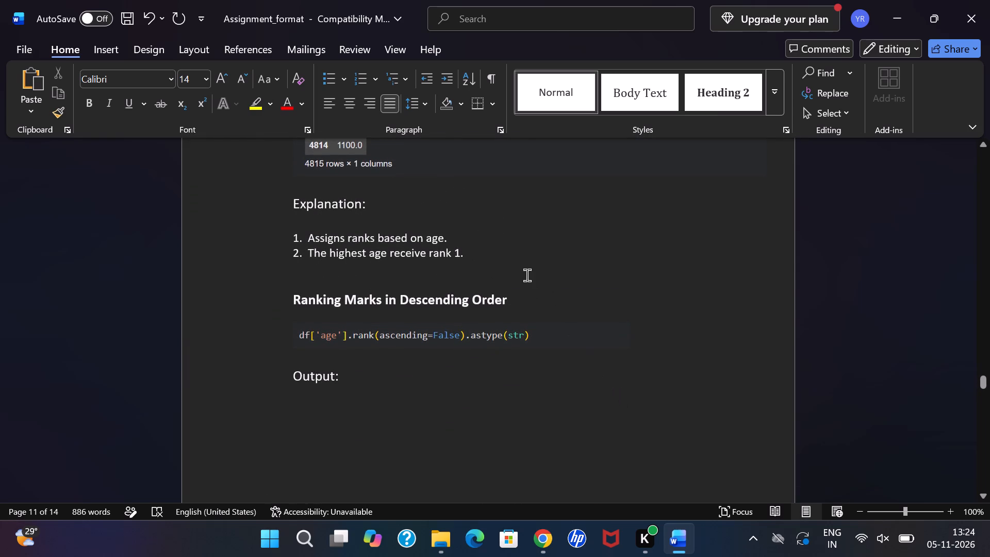
{"action": "key", "text": "Return"}
Review the report backwards from the age ranking output to the Sorting and ranking heading, checking spacing and page breaks.
{"action": "scroll", "coordinate": [527, 275], "scroll_direction": "up", "scroll_amount": 4}
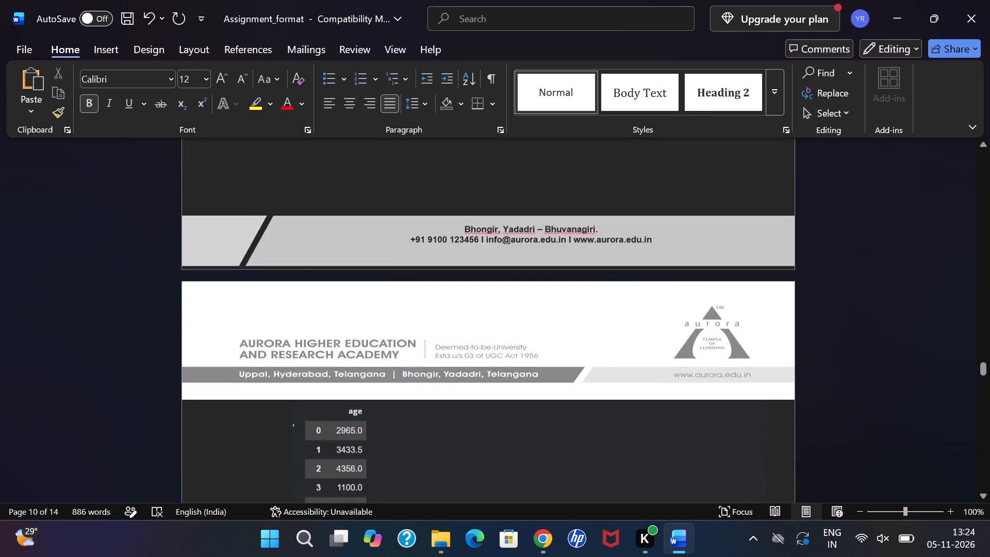
{"action": "scroll", "coordinate": [527, 275], "scroll_direction": "up", "scroll_amount": 7}
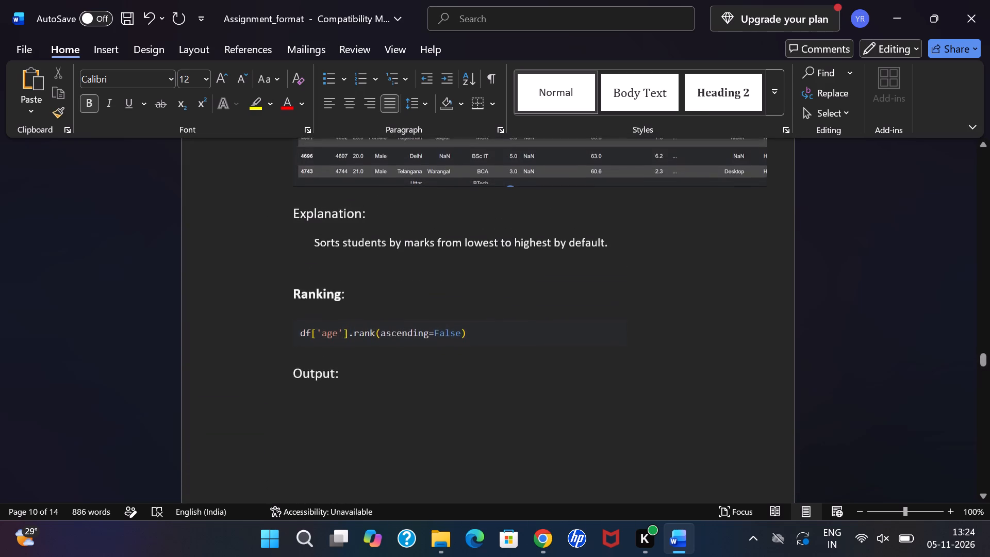
{"action": "scroll", "coordinate": [527, 275], "scroll_direction": "up", "scroll_amount": 2}
{"action": "scroll", "coordinate": [473, 234], "scroll_direction": "up", "scroll_amount": 1}
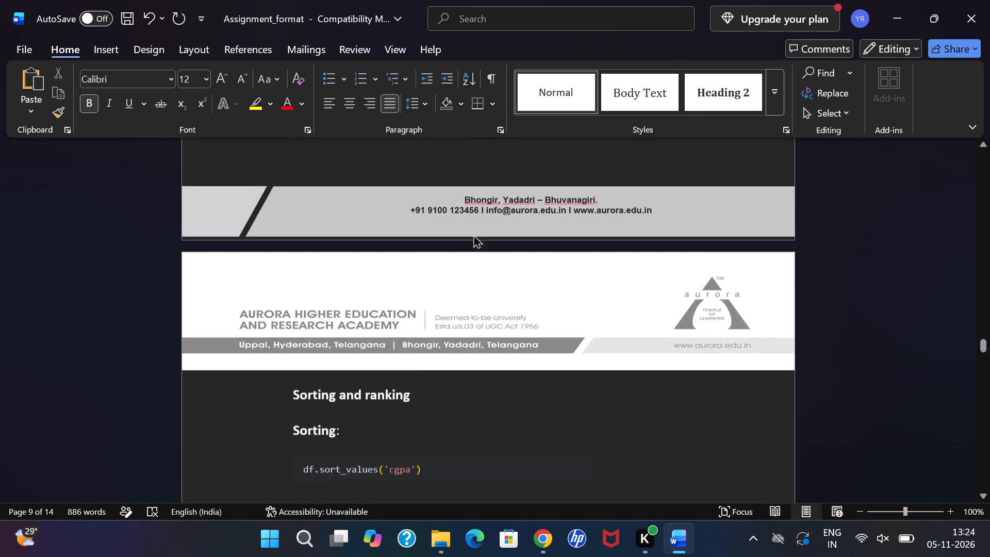
{"action": "scroll", "coordinate": [473, 234], "scroll_direction": "up", "scroll_amount": 3}
Examine the Filtering with AND and Filtering sections, checking their code, output images, explanations and the page break between them.
{"action": "scroll", "coordinate": [473, 234], "scroll_direction": "up", "scroll_amount": 1}
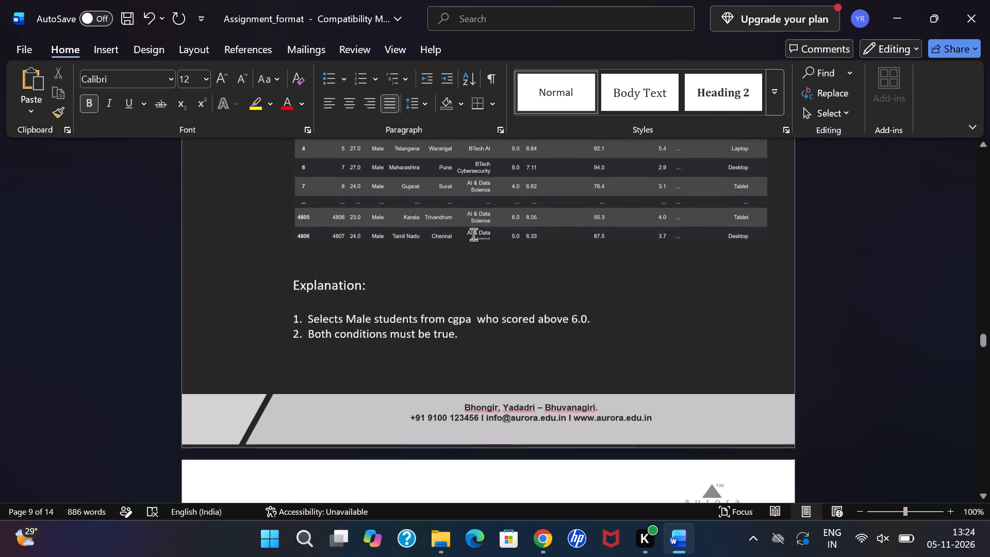
{"action": "scroll", "coordinate": [473, 234], "scroll_direction": "up", "scroll_amount": 3}
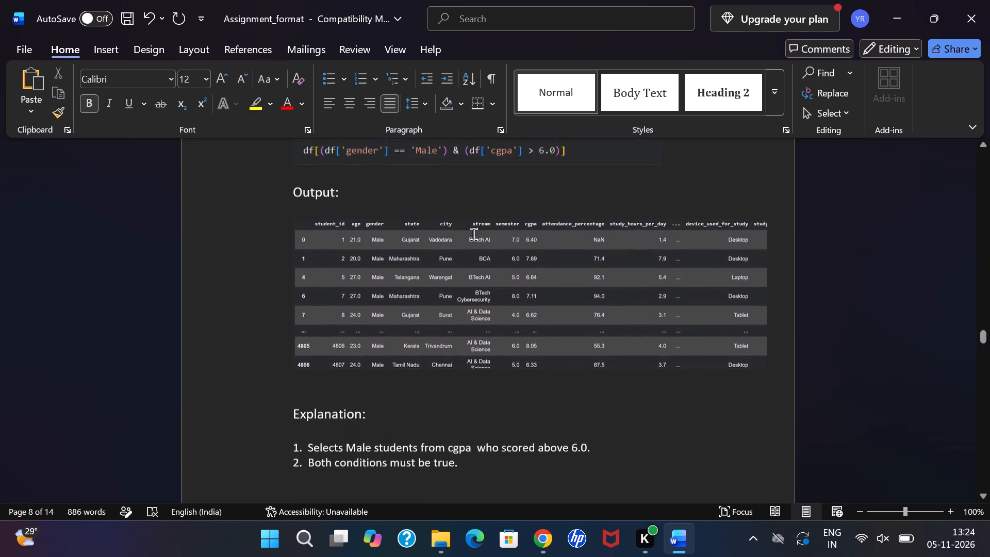
{"action": "scroll", "coordinate": [473, 234], "scroll_direction": "up", "scroll_amount": 1}
{"action": "scroll", "coordinate": [473, 234], "scroll_direction": "down", "scroll_amount": 1}
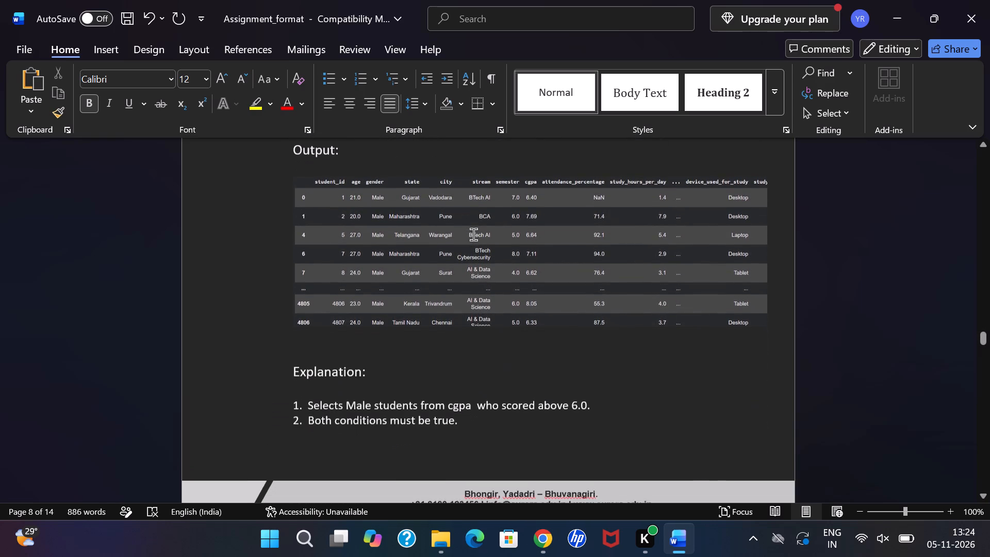
{"action": "scroll", "coordinate": [403, 331], "scroll_direction": "up", "scroll_amount": 3}
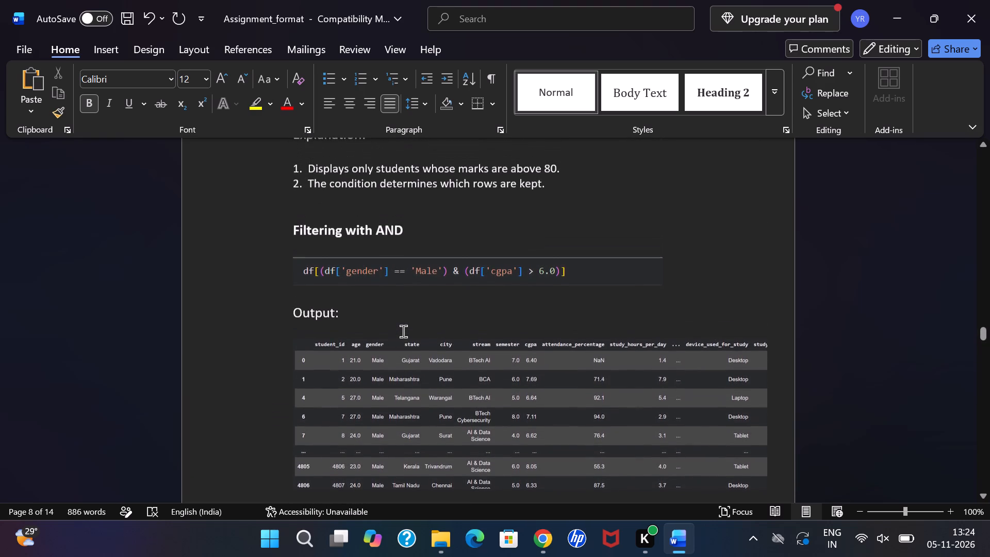
{"action": "scroll", "coordinate": [403, 331], "scroll_direction": "up", "scroll_amount": 2}
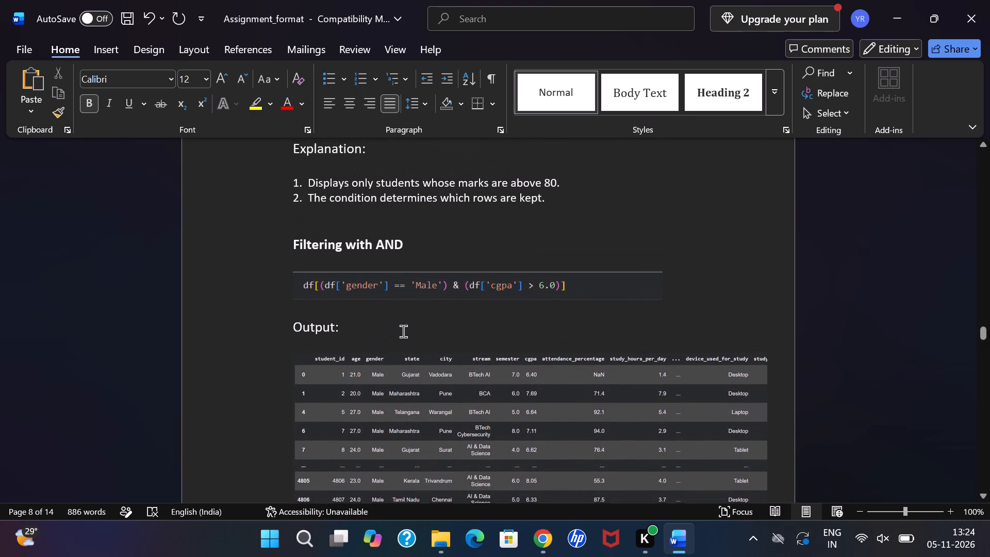
{"action": "scroll", "coordinate": [403, 331], "scroll_direction": "up", "scroll_amount": 1}
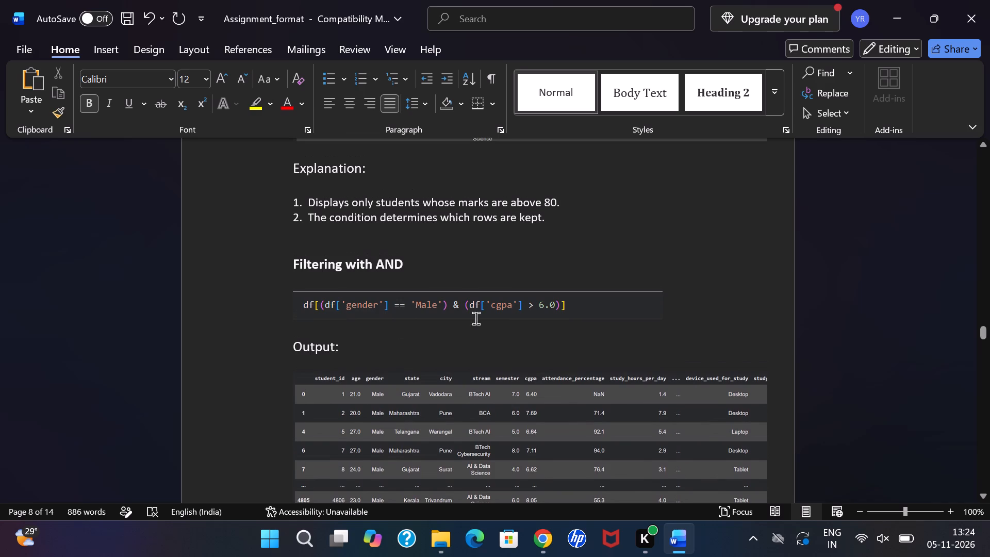
{"action": "scroll", "coordinate": [502, 315], "scroll_direction": "up", "scroll_amount": 2}
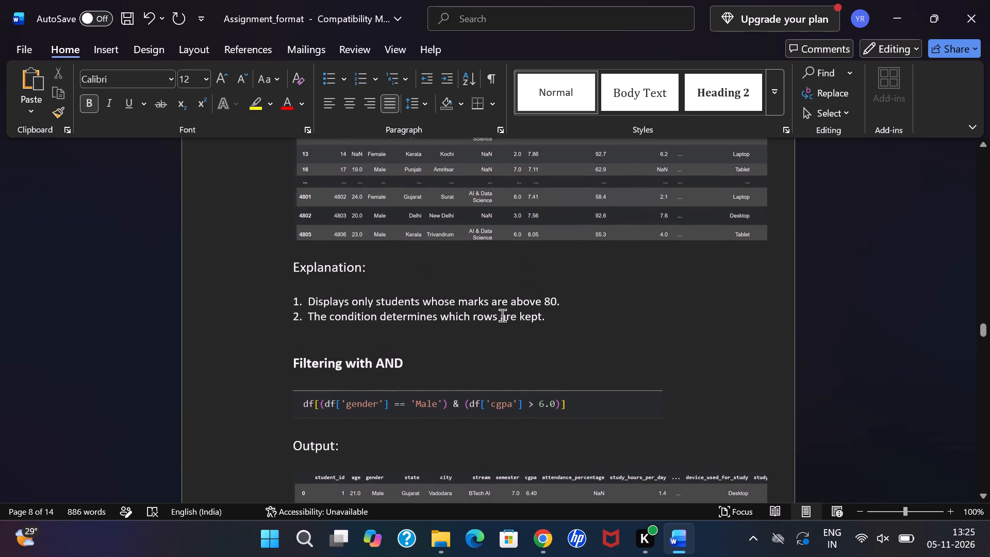
{"action": "scroll", "coordinate": [502, 315], "scroll_direction": "up", "scroll_amount": 2}
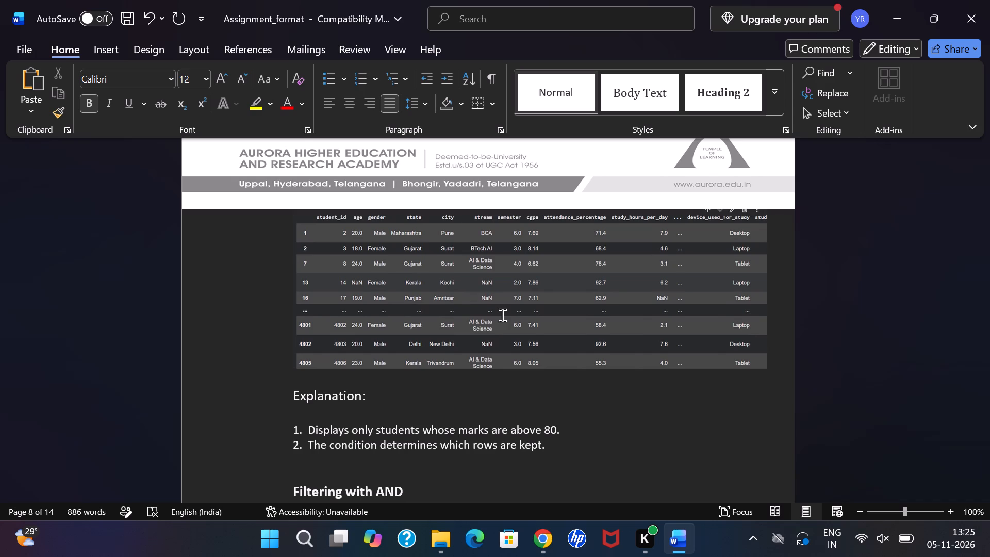
{"action": "scroll", "coordinate": [502, 315], "scroll_direction": "up", "scroll_amount": 2}
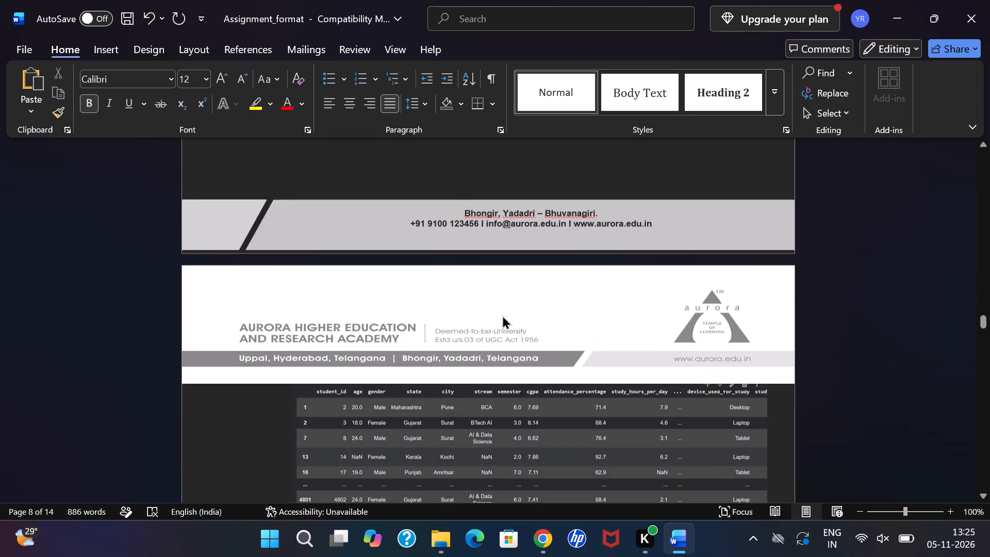
{"action": "scroll", "coordinate": [502, 315], "scroll_direction": "up", "scroll_amount": 3}
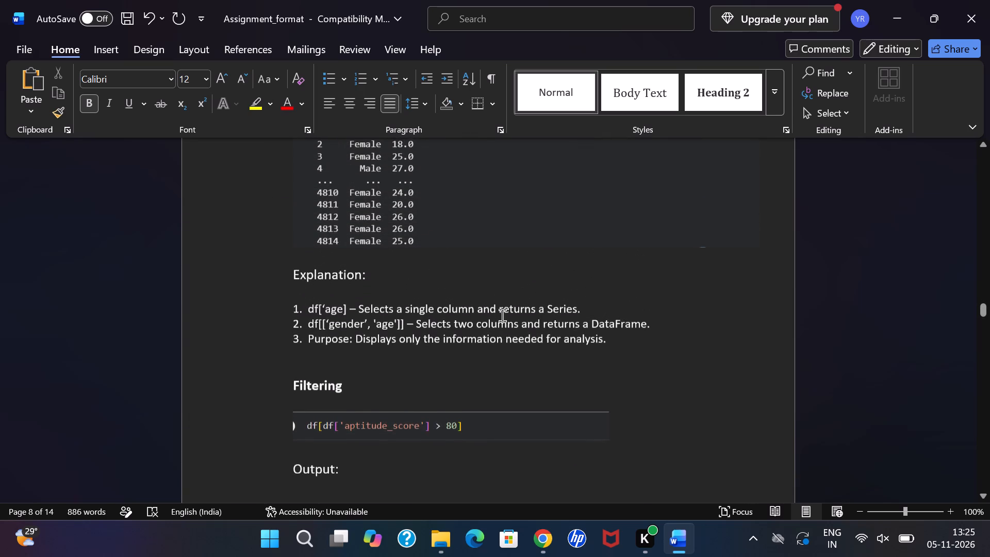
Examine the output image and explanation of the Selecting Specific Columns section, checking the spacing before the Filtering heading.
{"action": "scroll", "coordinate": [502, 315], "scroll_direction": "up", "scroll_amount": 1}
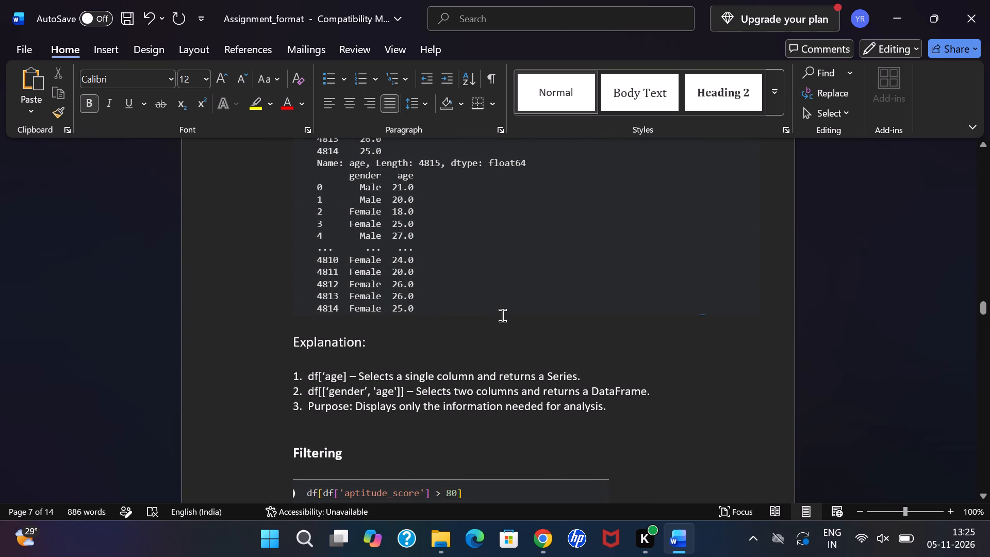
{"action": "scroll", "coordinate": [502, 315], "scroll_direction": "up", "scroll_amount": 2}
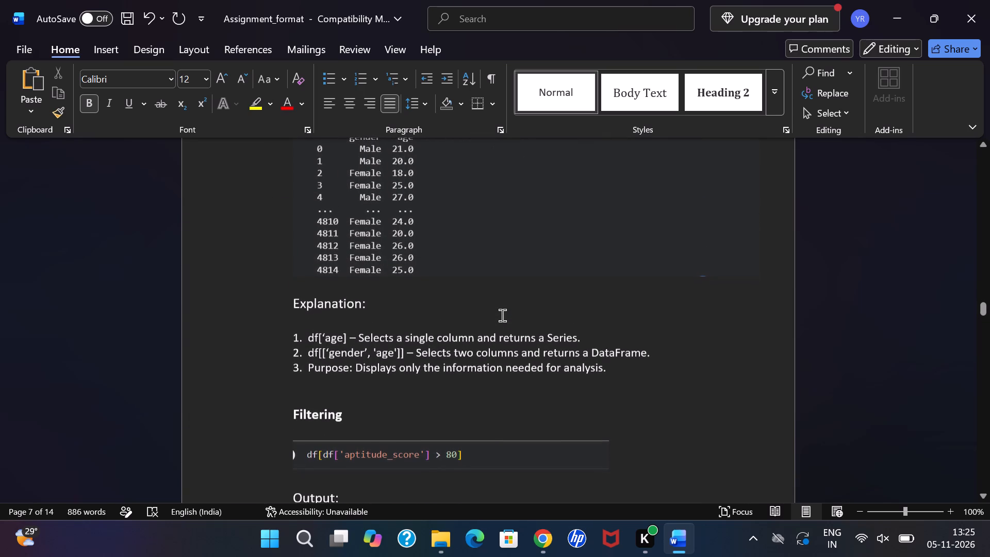
{"action": "scroll", "coordinate": [502, 315], "scroll_direction": "up", "scroll_amount": 2}
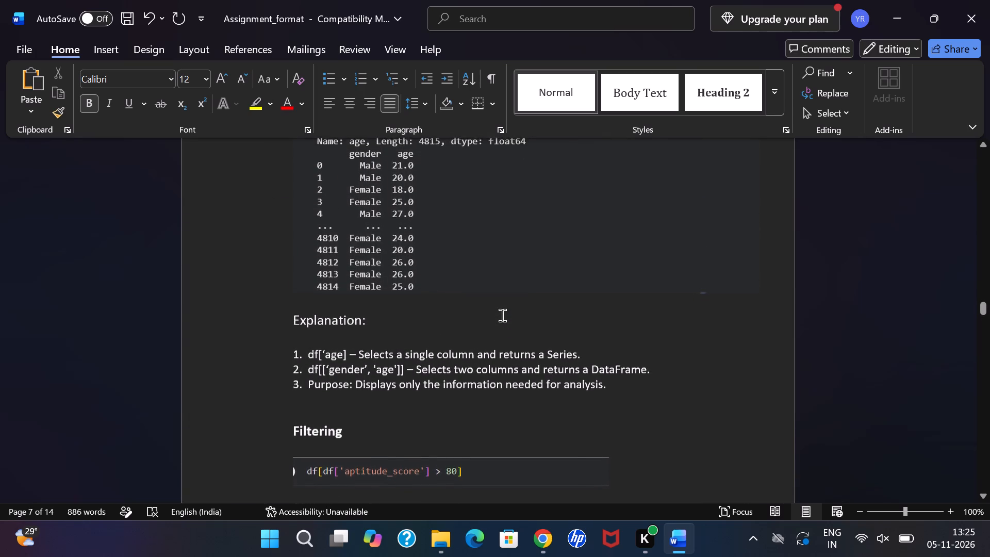
{"action": "scroll", "coordinate": [502, 315], "scroll_direction": "up", "scroll_amount": 1}
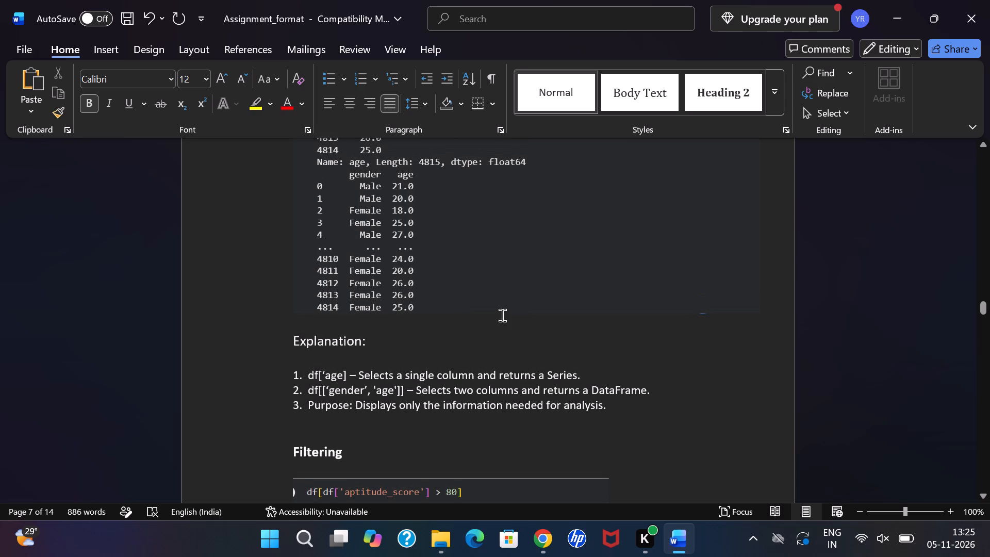
{"action": "scroll", "coordinate": [502, 315], "scroll_direction": "up", "scroll_amount": 2}
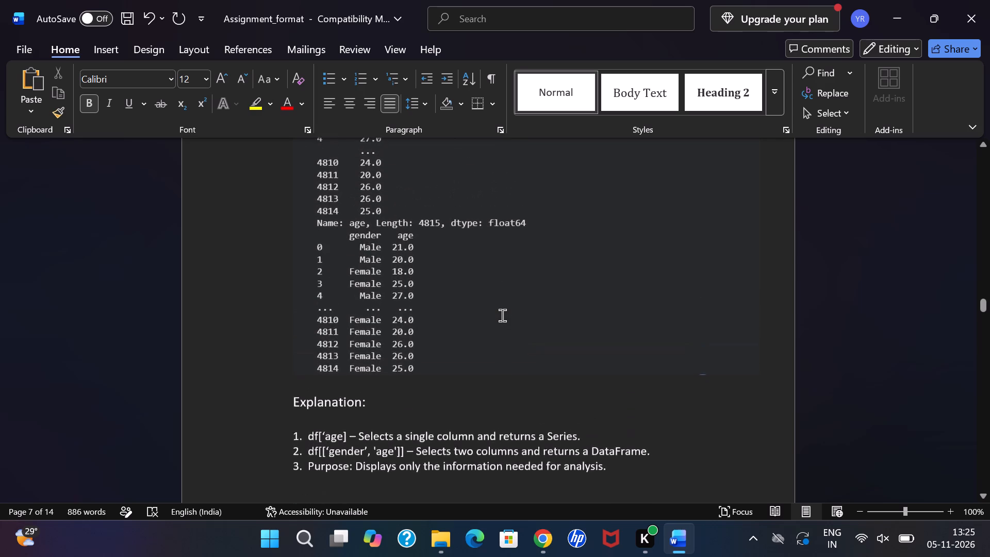
{"action": "scroll", "coordinate": [502, 315], "scroll_direction": "up", "scroll_amount": 3}
Insert a blank line before the Selecting Specific Columns heading.
{"action": "scroll", "coordinate": [502, 315], "scroll_direction": "up", "scroll_amount": 1}
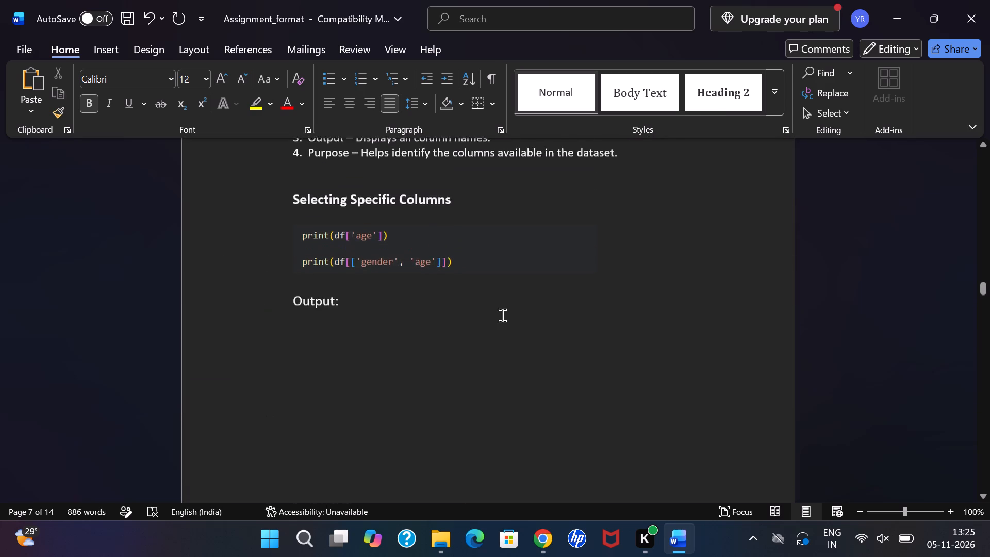
{"action": "scroll", "coordinate": [502, 315], "scroll_direction": "up", "scroll_amount": 2}
{"action": "left_click", "coordinate": [494, 313]}
{"action": "key", "text": "Return"}
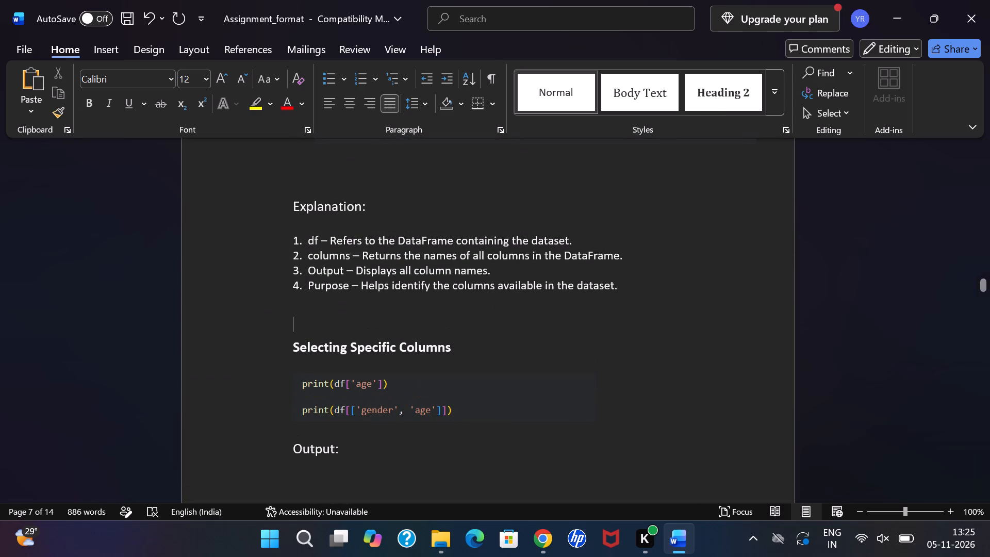
Review the report backwards from the df.columns output to the df.isnull().sum() code, checking headings, outputs and page breaks.
{"action": "scroll", "coordinate": [494, 313], "scroll_direction": "up", "scroll_amount": 2}
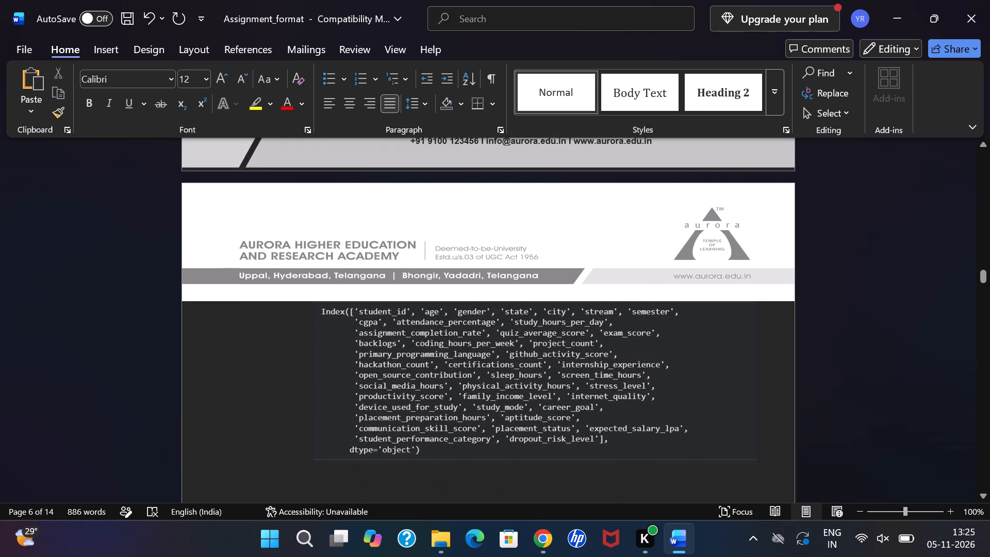
{"action": "scroll", "coordinate": [494, 313], "scroll_direction": "up", "scroll_amount": 3}
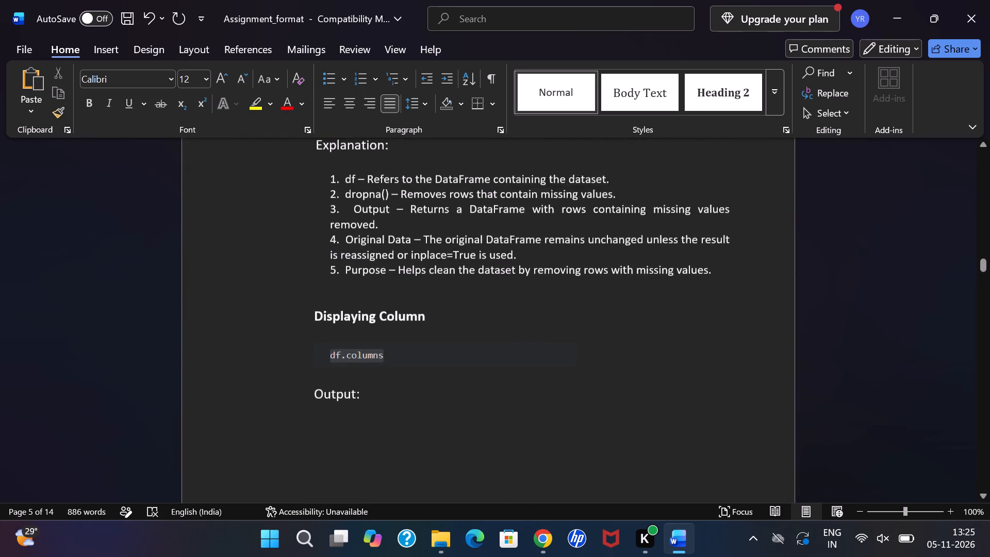
{"action": "scroll", "coordinate": [494, 313], "scroll_direction": "up", "scroll_amount": 3}
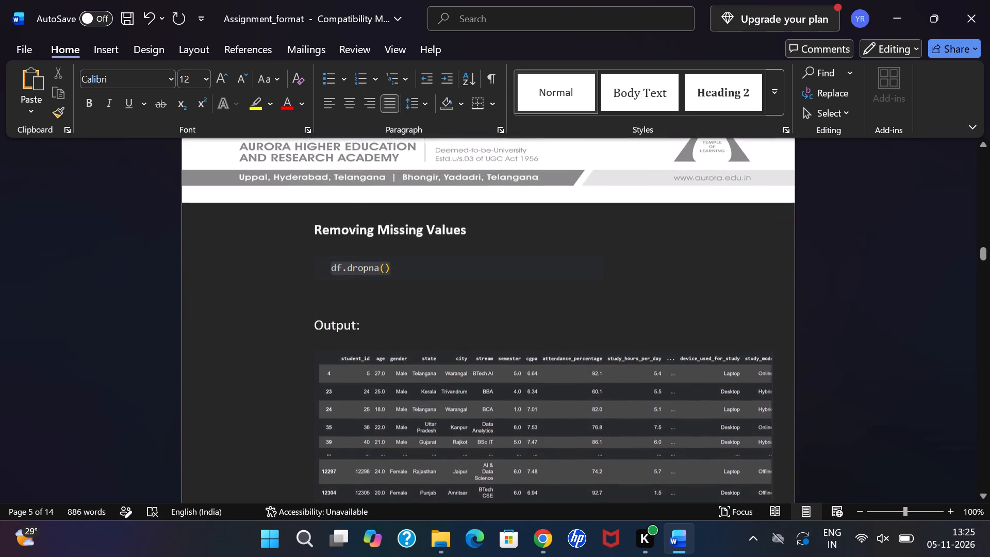
{"action": "scroll", "coordinate": [494, 313], "scroll_direction": "up", "scroll_amount": 5}
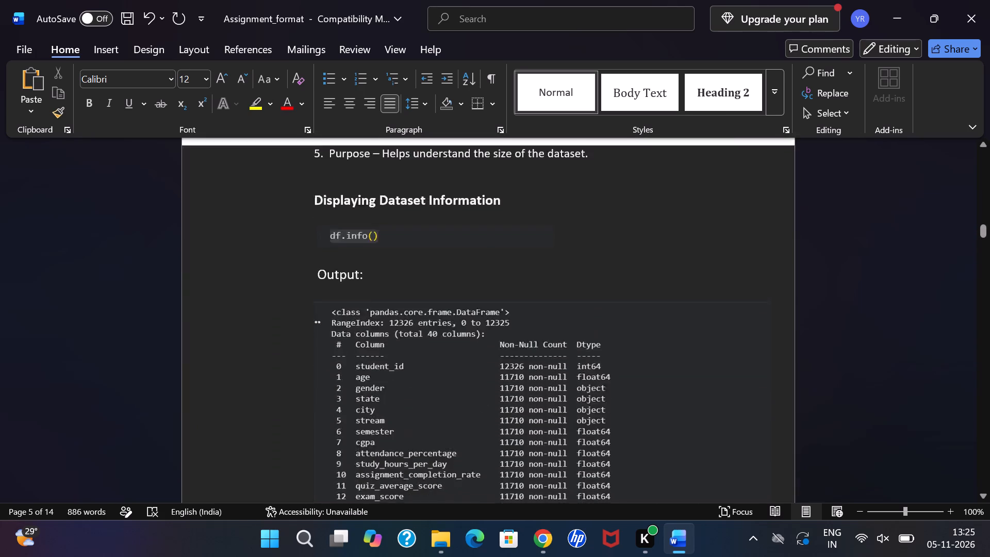
{"action": "scroll", "coordinate": [494, 313], "scroll_direction": "up", "scroll_amount": 3}
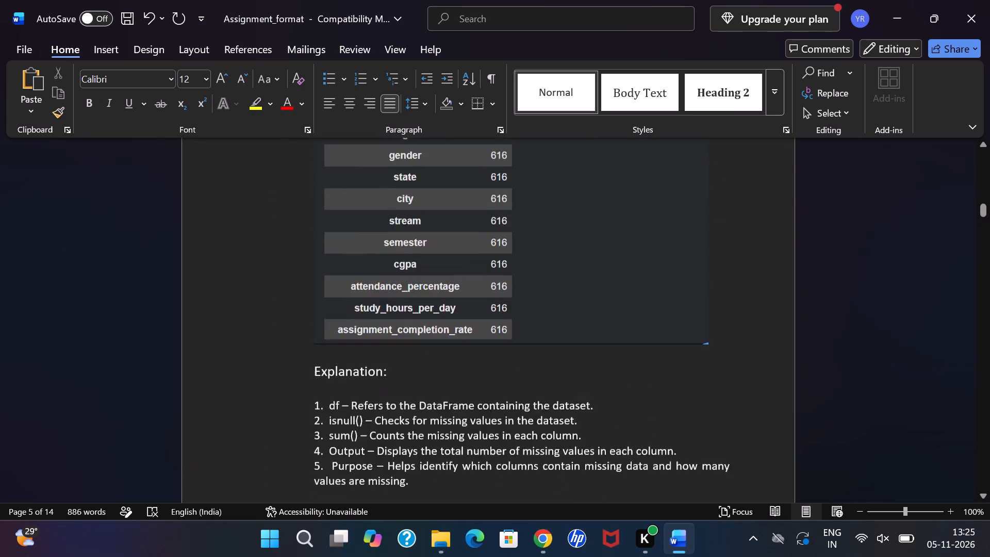
{"action": "scroll", "coordinate": [494, 313], "scroll_direction": "up", "scroll_amount": 5}
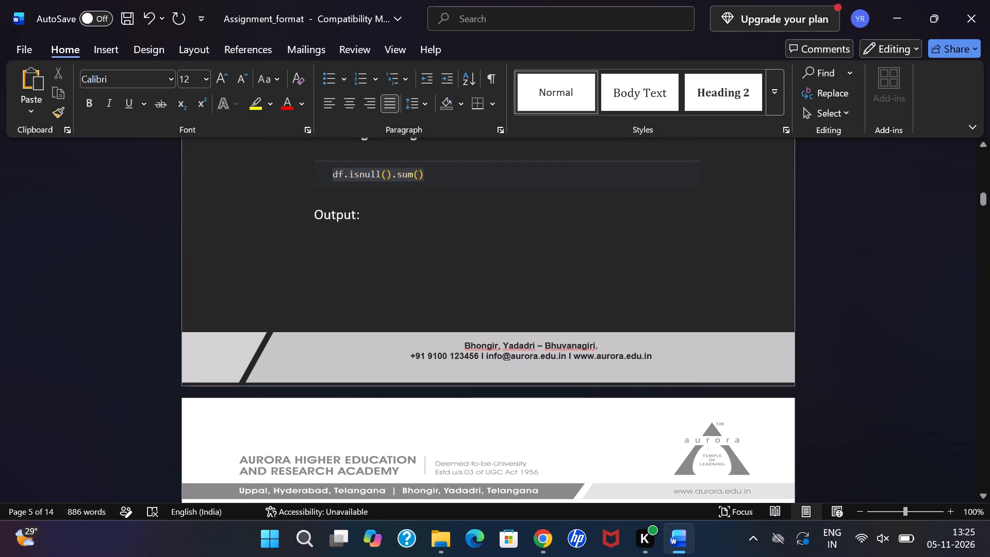
Review the opening sections backwards from Counting Missing Values in Each Column to Reading a CSV File Using Pandas, checking spacing.
{"action": "scroll", "coordinate": [449, 278], "scroll_direction": "up", "scroll_amount": 2}
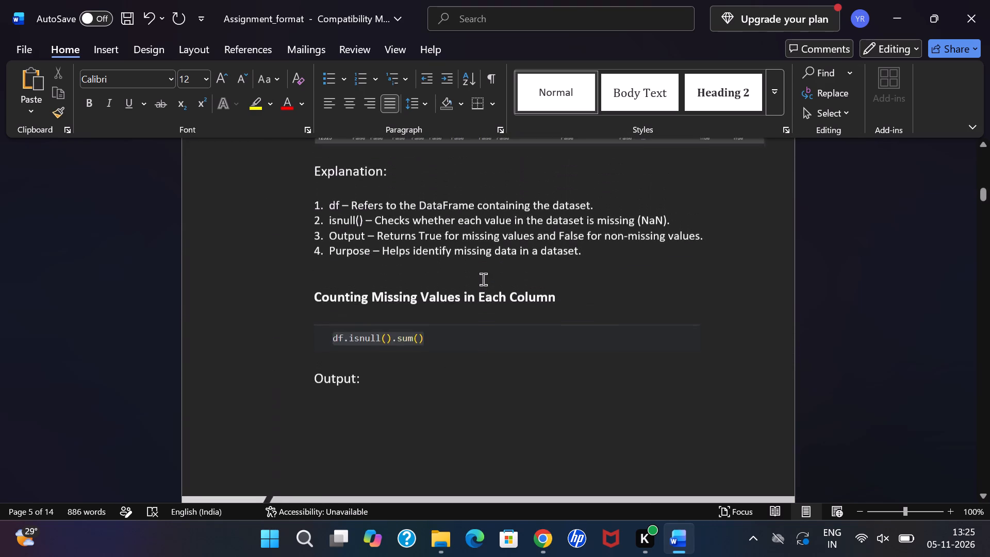
{"action": "scroll", "coordinate": [483, 279], "scroll_direction": "up", "scroll_amount": 3}
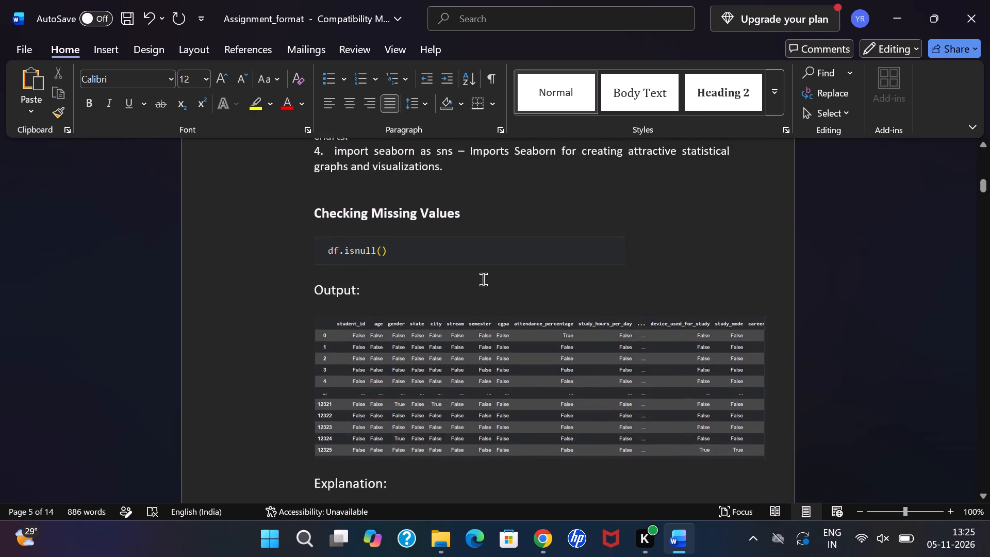
{"action": "scroll", "coordinate": [483, 279], "scroll_direction": "up", "scroll_amount": 2}
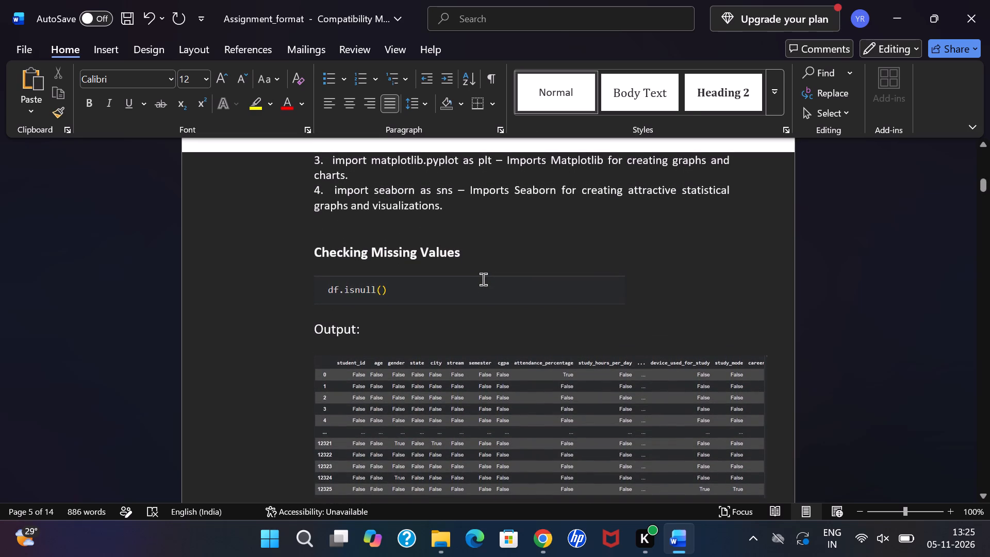
{"action": "scroll", "coordinate": [483, 279], "scroll_direction": "up", "scroll_amount": 2}
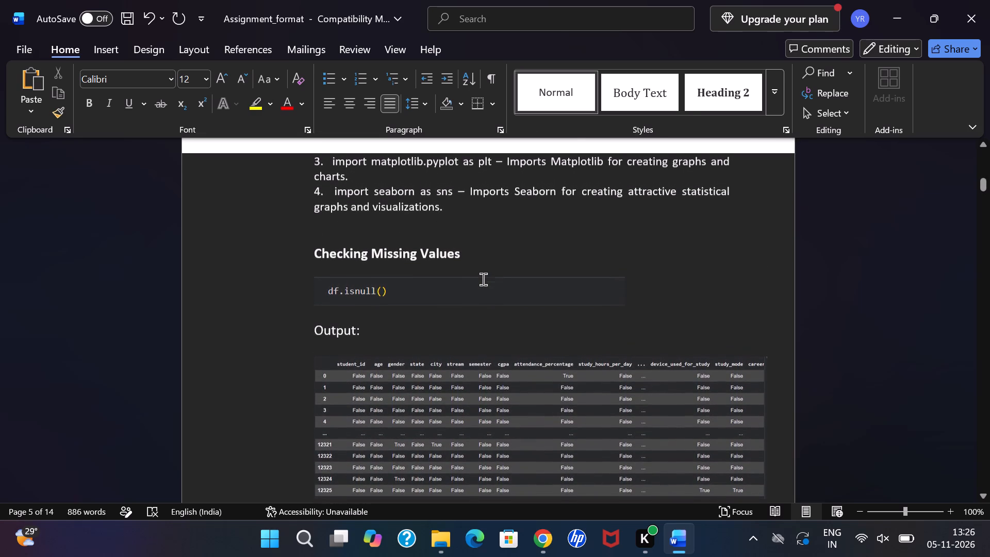
{"action": "scroll", "coordinate": [483, 279], "scroll_direction": "up", "scroll_amount": 3}
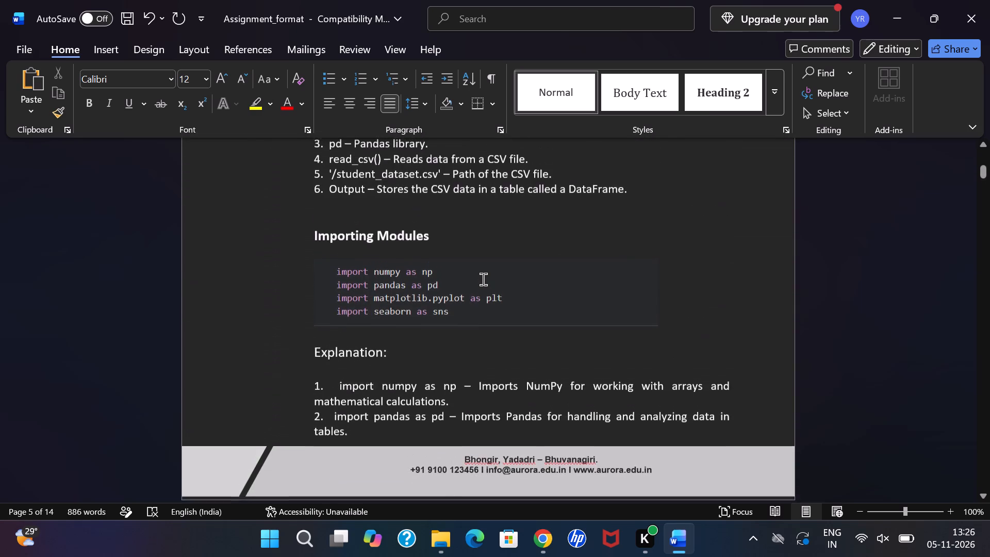
{"action": "scroll", "coordinate": [483, 279], "scroll_direction": "up", "scroll_amount": 5}
Review the report forward from Reading a CSV File Using Pandas to Displaying Dataset Information, checking spacing, explanations and page breaks.
{"action": "scroll", "coordinate": [483, 279], "scroll_direction": "down", "scroll_amount": 1}
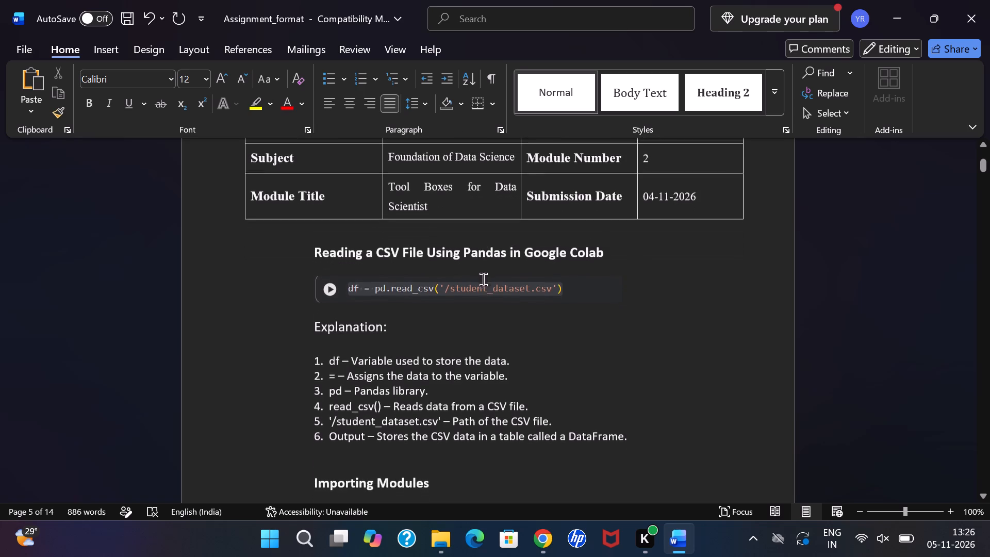
{"action": "scroll", "coordinate": [483, 279], "scroll_direction": "down", "scroll_amount": 2}
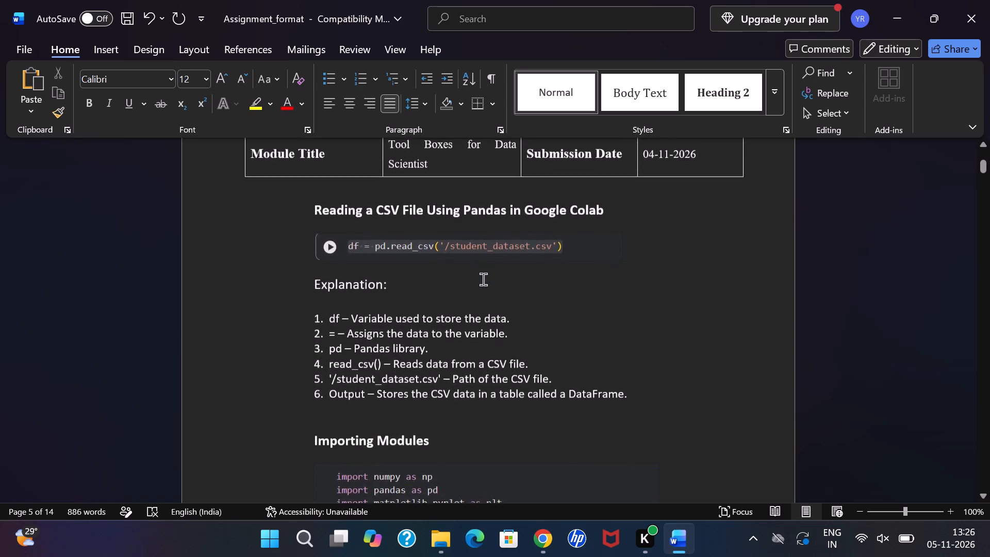
{"action": "scroll", "coordinate": [483, 279], "scroll_direction": "down", "scroll_amount": 5}
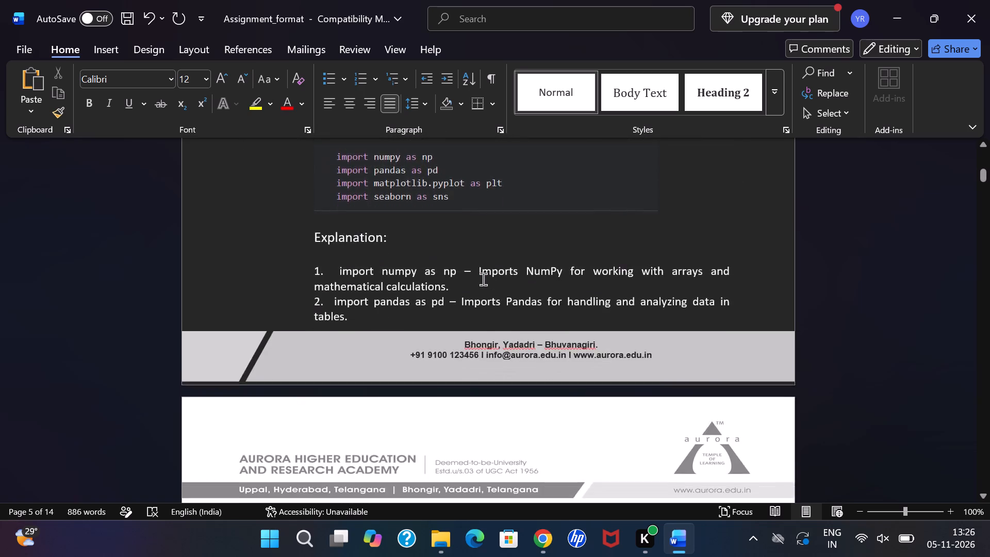
{"action": "scroll", "coordinate": [483, 279], "scroll_direction": "down", "scroll_amount": 4}
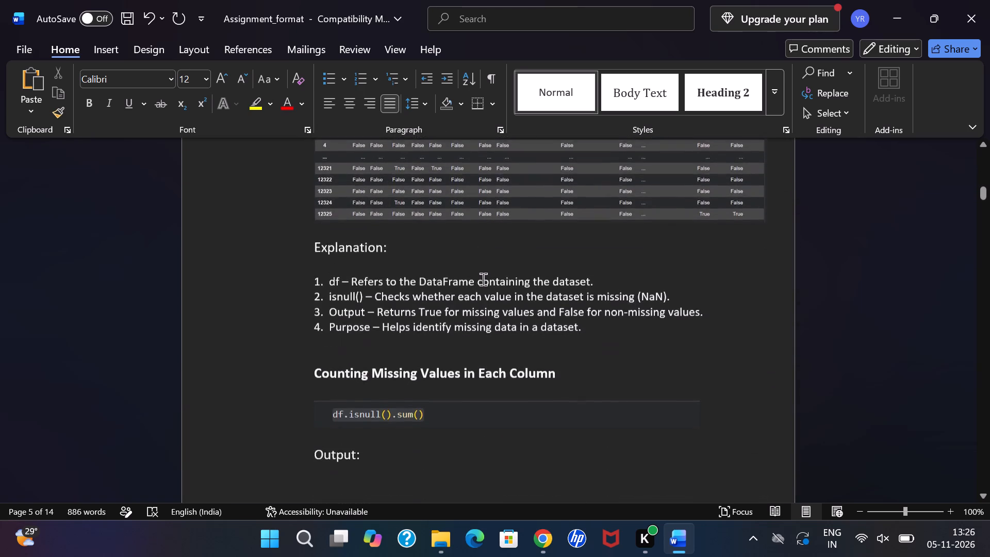
{"action": "scroll", "coordinate": [483, 279], "scroll_direction": "down", "scroll_amount": 6}
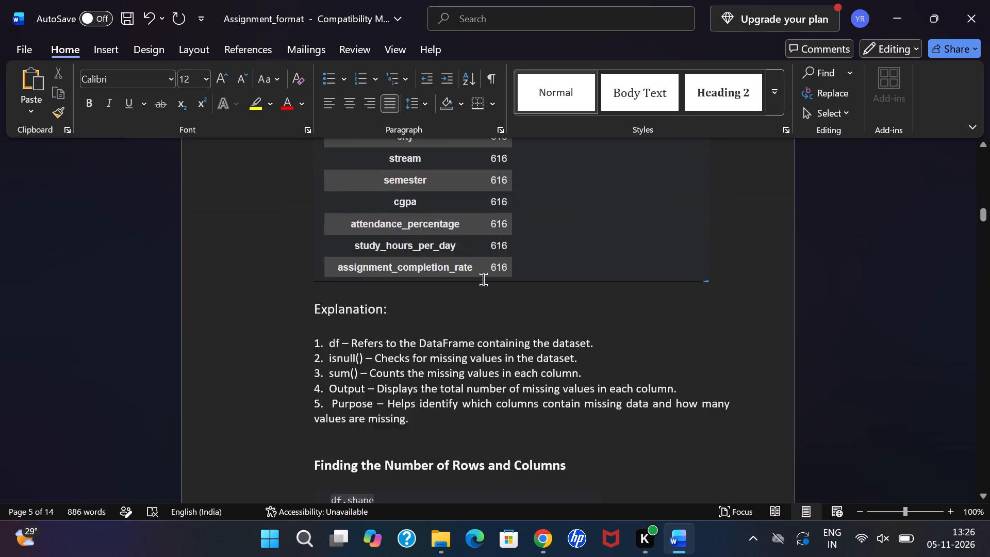
{"action": "scroll", "coordinate": [483, 279], "scroll_direction": "down", "scroll_amount": 1}
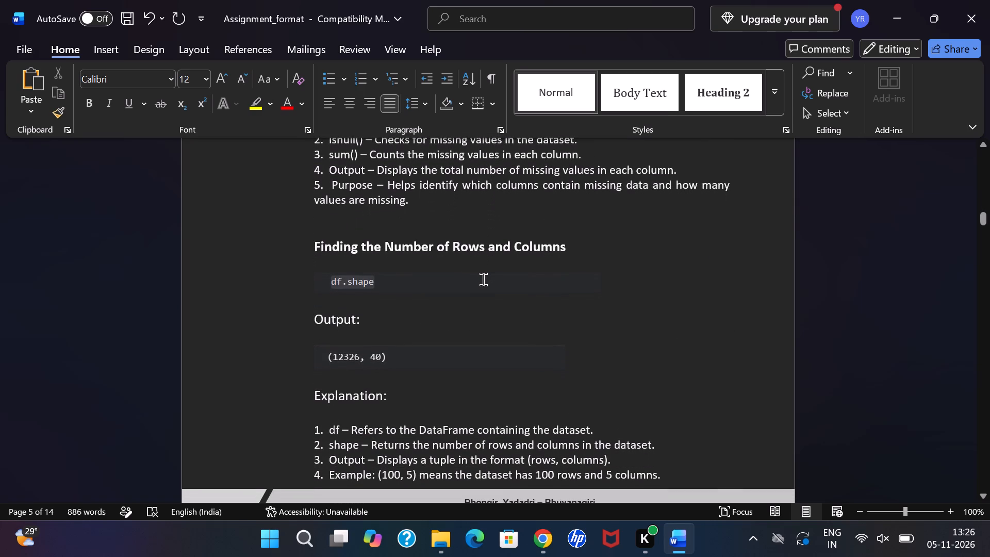
{"action": "scroll", "coordinate": [483, 279], "scroll_direction": "down", "scroll_amount": 2}
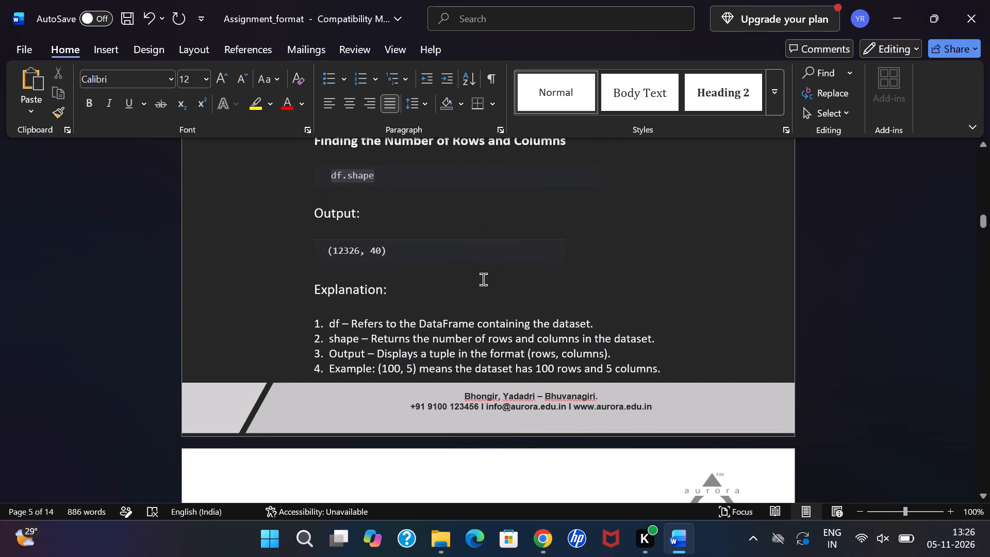
{"action": "scroll", "coordinate": [483, 279], "scroll_direction": "down", "scroll_amount": 2}
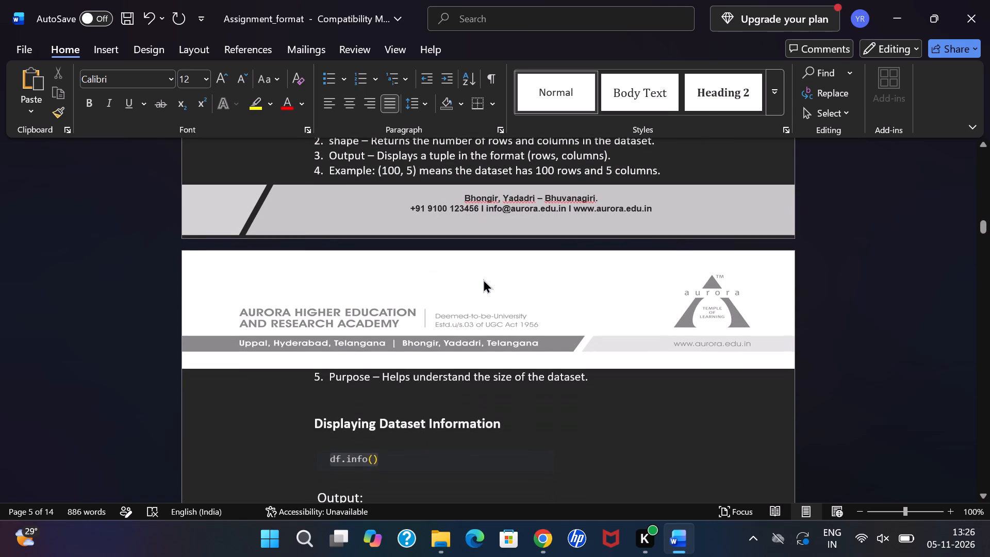
{"action": "scroll", "coordinate": [483, 279], "scroll_direction": "down", "scroll_amount": 2}
Delete the fourth explanation item, the (100, 5) example, from the Finding the Number of Rows and Columns section.
{"action": "scroll", "coordinate": [483, 279], "scroll_direction": "up", "scroll_amount": 1}
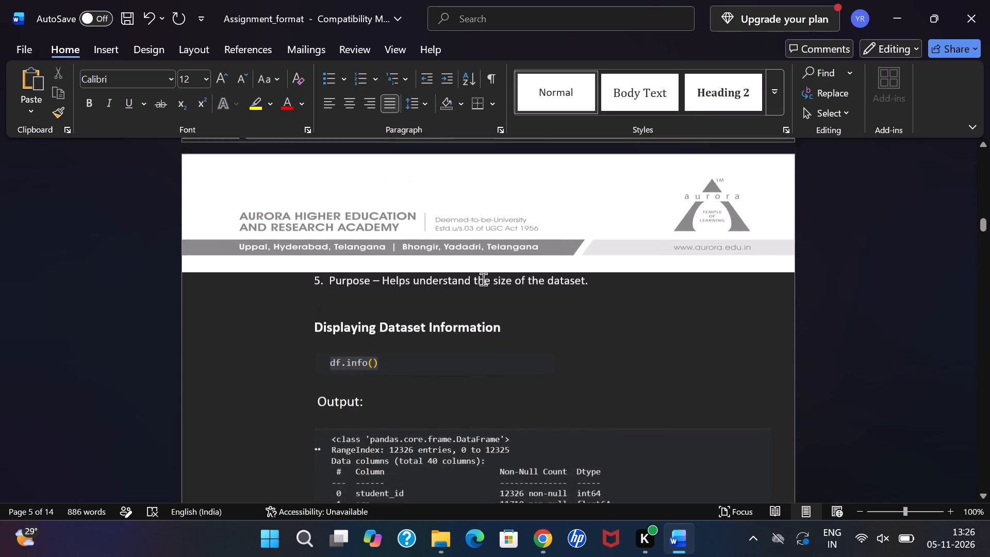
{"action": "scroll", "coordinate": [483, 279], "scroll_direction": "up", "scroll_amount": 1}
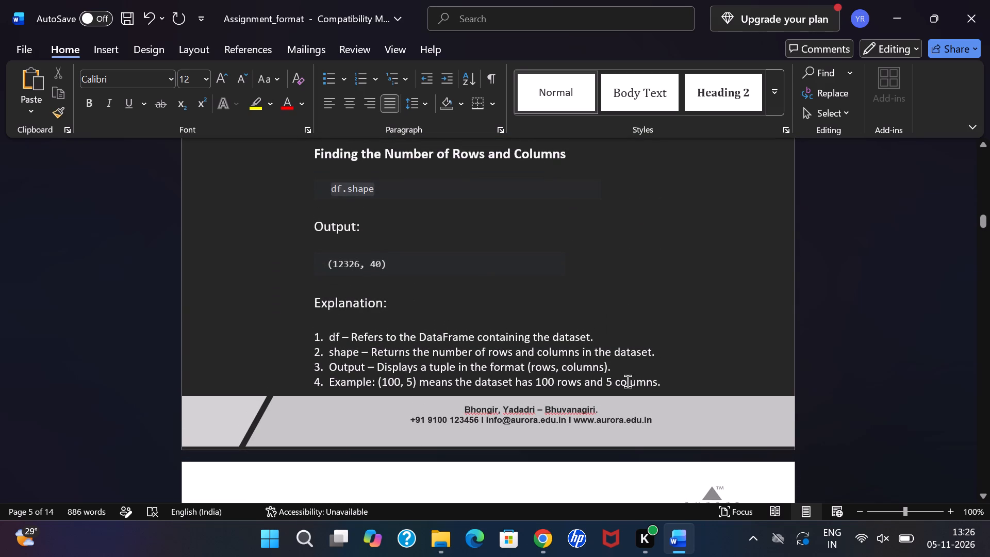
{"action": "left_click_drag", "start_coordinate": [668, 381], "coordinate": [277, 384]}
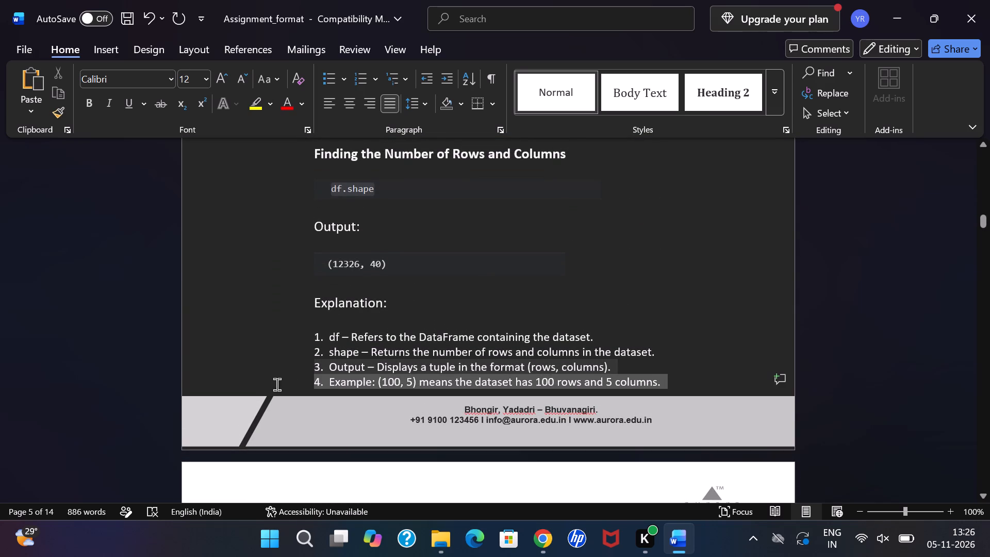
{"action": "left_click_drag", "start_coordinate": [277, 384], "coordinate": [291, 384]}
{"action": "key", "text": "BackSpace"}
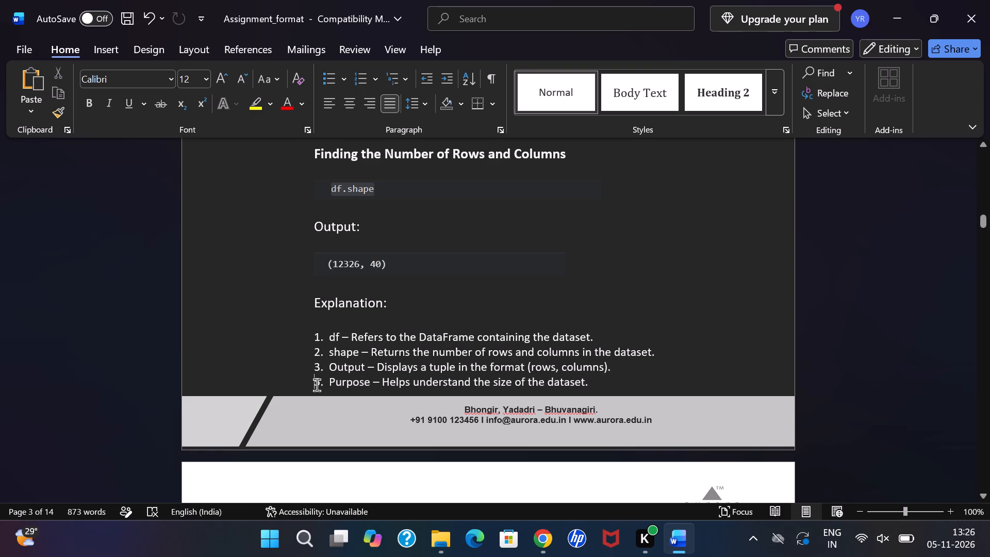
Renumber the Purpose item in the df.shape explanation as 4.
{"action": "left_click", "coordinate": [319, 385]}
{"action": "key", "text": "BackSpace"}
{"action": "key", "text": "4"}
{"action": "scroll", "coordinate": [527, 358], "scroll_direction": "right", "scroll_amount": 1}
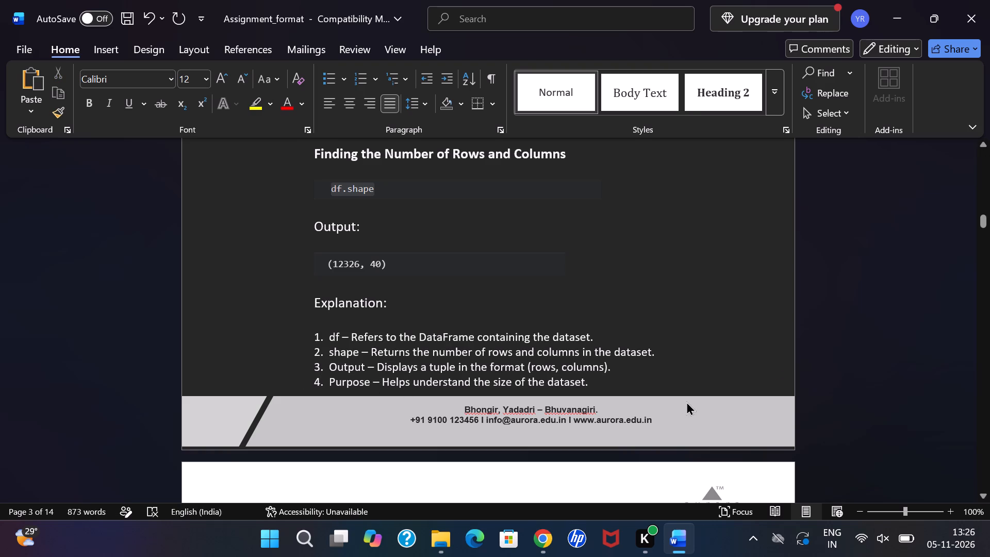
Review the report from Displaying Dataset Information through Removing Missing Values to the df.columns code, checking outputs, explanations and page breaks.
{"action": "scroll", "coordinate": [686, 401], "scroll_direction": "down", "scroll_amount": 1}
{"action": "scroll", "coordinate": [630, 384], "scroll_direction": "down", "scroll_amount": 2}
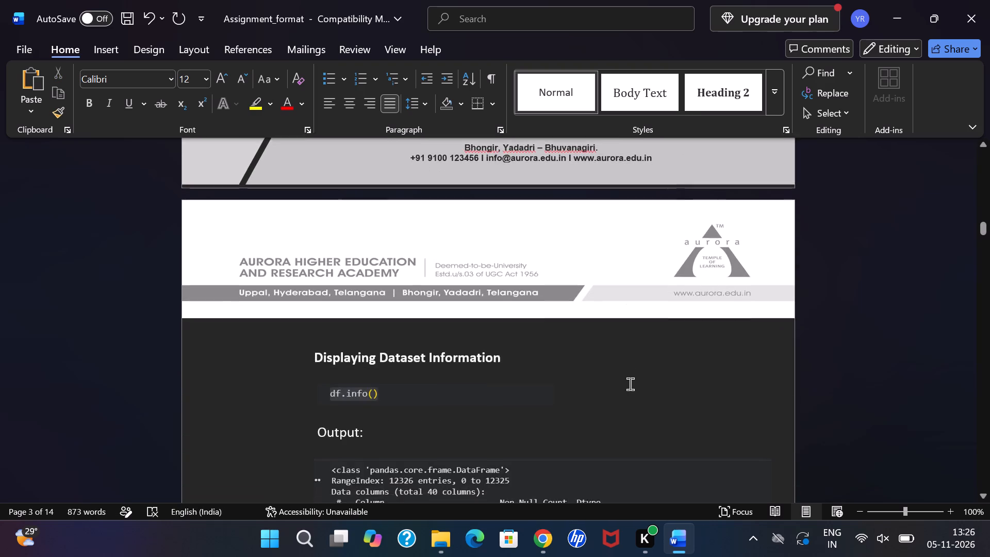
{"action": "scroll", "coordinate": [630, 384], "scroll_direction": "down", "scroll_amount": 5}
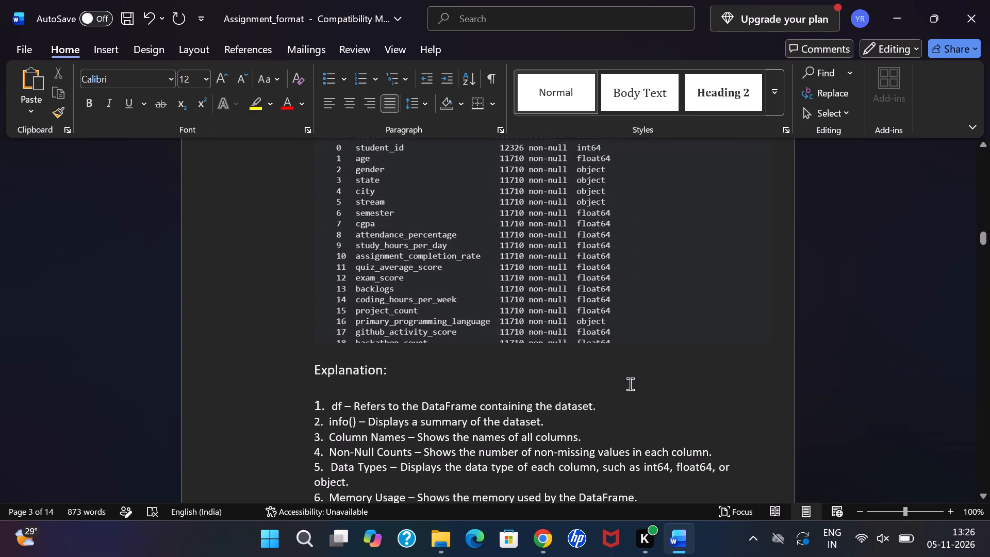
{"action": "scroll", "coordinate": [630, 384], "scroll_direction": "down", "scroll_amount": 1}
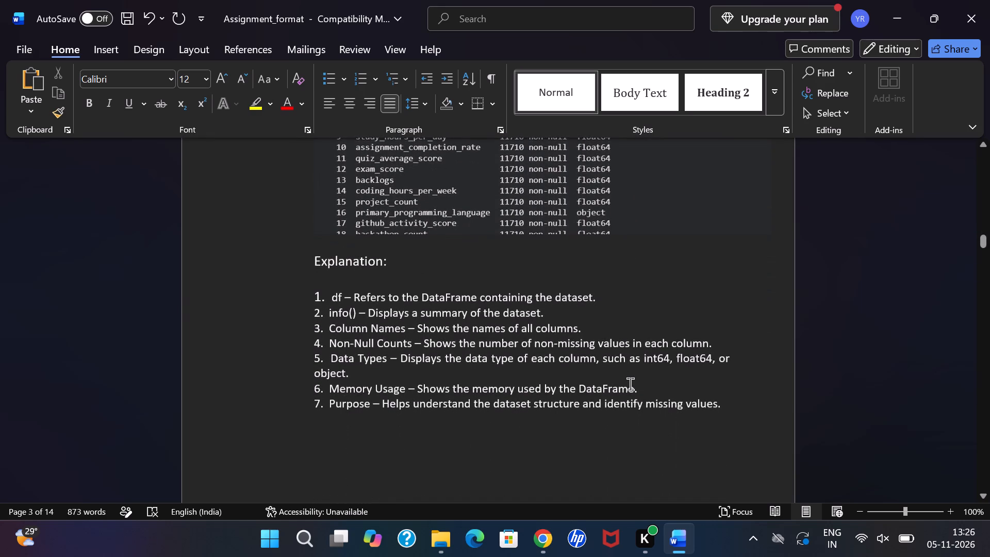
{"action": "scroll", "coordinate": [630, 384], "scroll_direction": "down", "scroll_amount": 4}
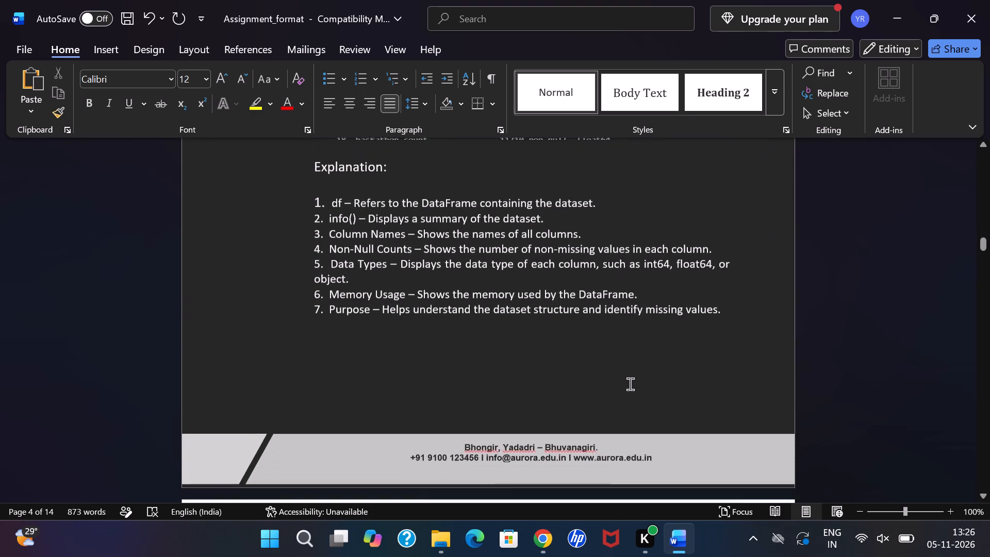
{"action": "scroll", "coordinate": [630, 384], "scroll_direction": "down", "scroll_amount": 3}
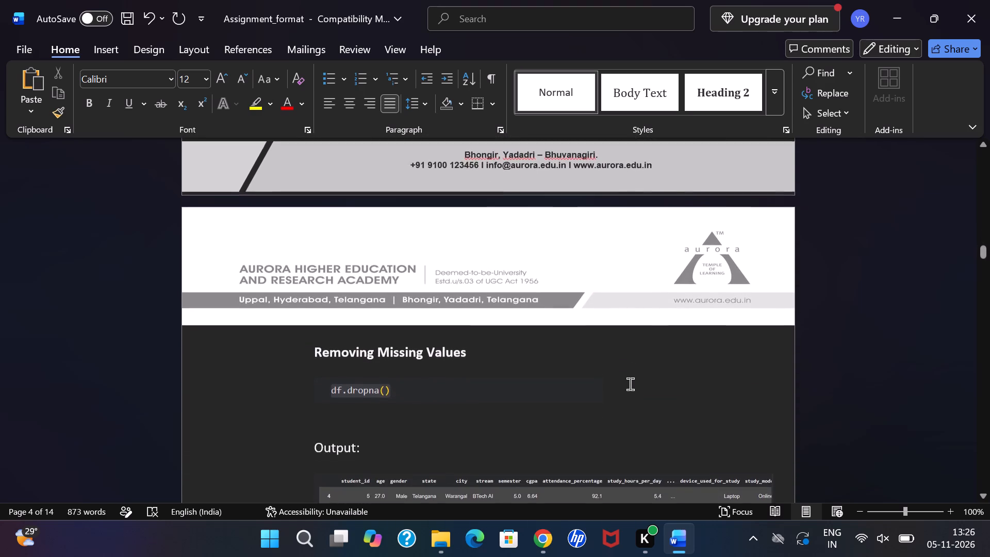
{"action": "scroll", "coordinate": [630, 384], "scroll_direction": "down", "scroll_amount": 2}
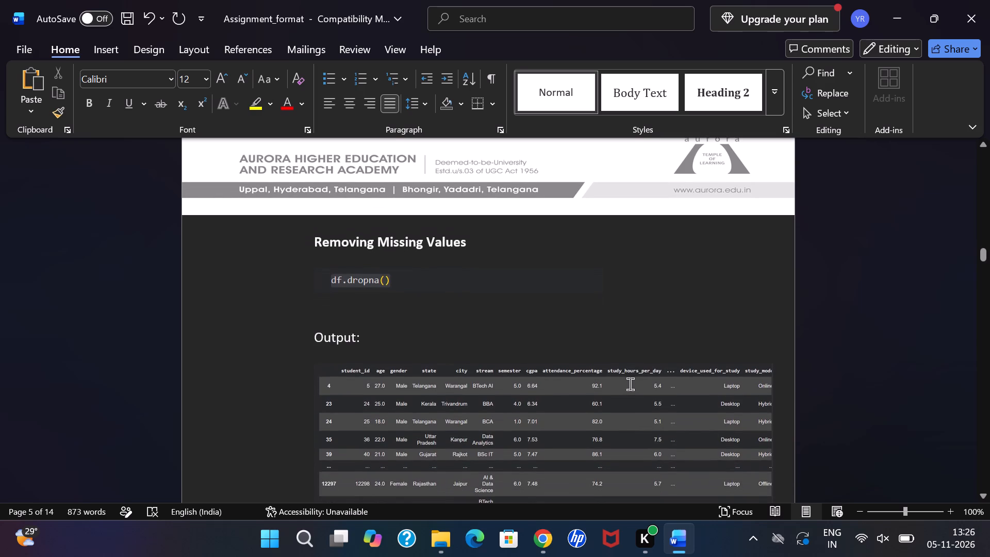
{"action": "scroll", "coordinate": [630, 384], "scroll_direction": "down", "scroll_amount": 1}
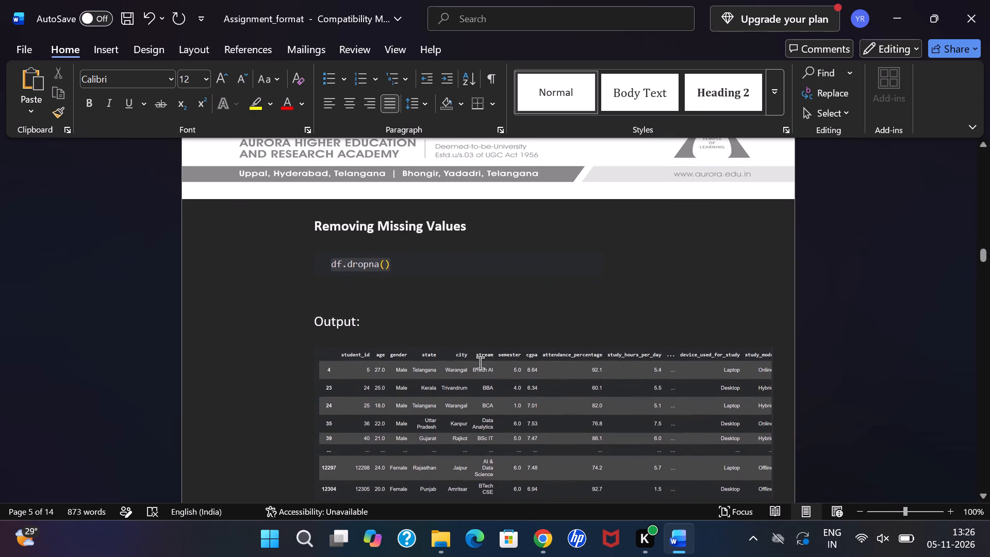
{"action": "scroll", "coordinate": [486, 294], "scroll_direction": "down", "scroll_amount": 4}
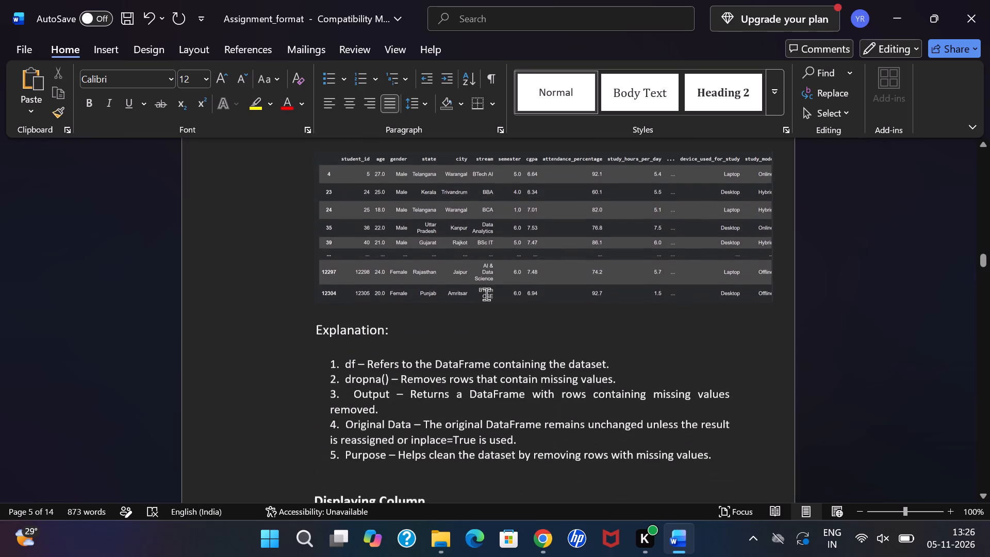
{"action": "scroll", "coordinate": [486, 294], "scroll_direction": "down", "scroll_amount": 4}
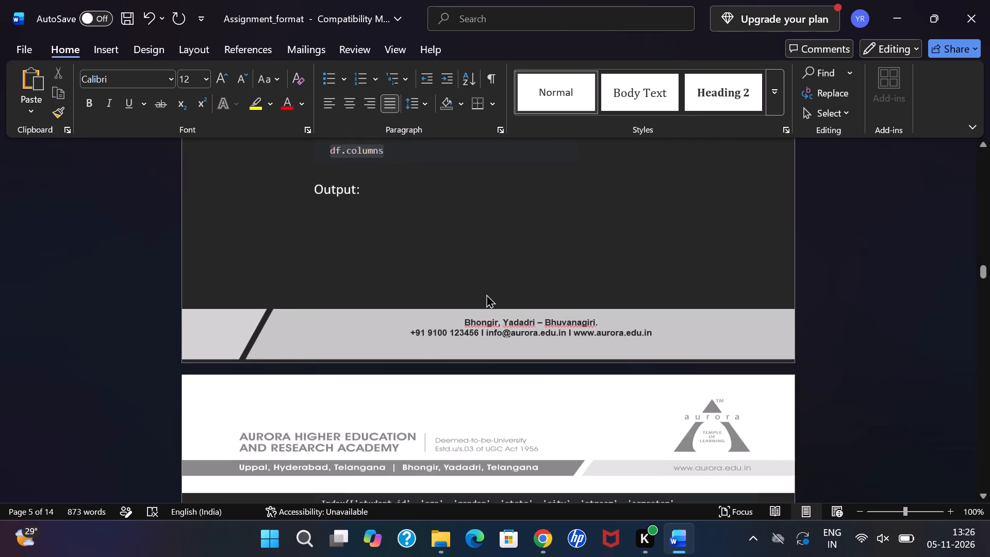
Examine the df.columns output, its explanation and the Selecting Specific Columns section, checking spacing and how the outputs split across pages.
{"action": "scroll", "coordinate": [486, 294], "scroll_direction": "down", "scroll_amount": 4}
{"action": "scroll", "coordinate": [486, 294], "scroll_direction": "up", "scroll_amount": 1}
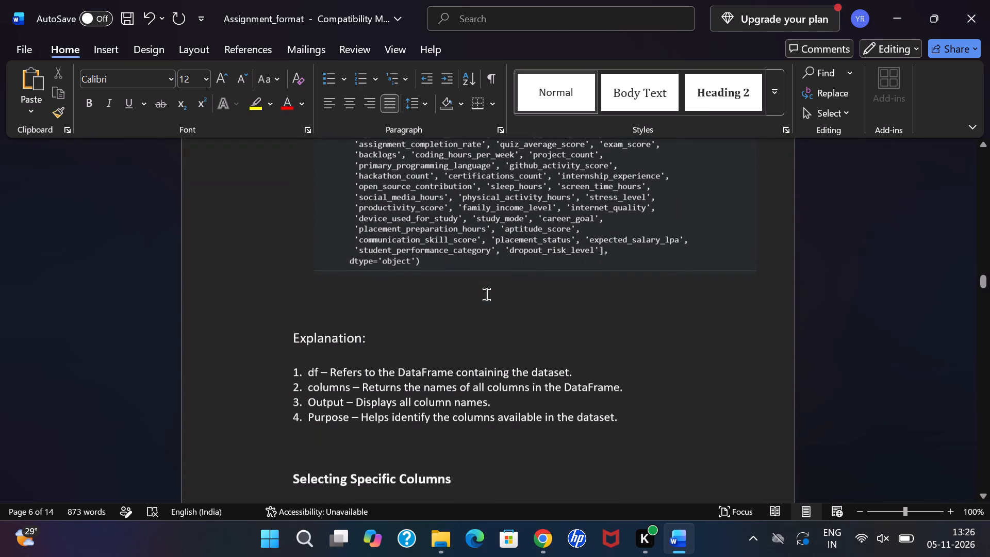
{"action": "scroll", "coordinate": [486, 294], "scroll_direction": "up", "scroll_amount": 1}
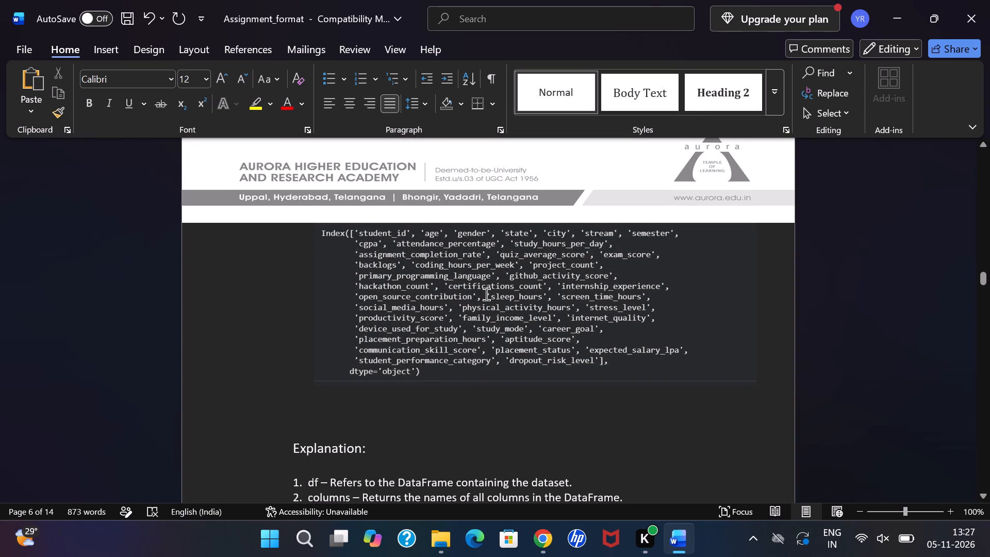
{"action": "scroll", "coordinate": [486, 294], "scroll_direction": "up", "scroll_amount": 1}
{"action": "scroll", "coordinate": [486, 294], "scroll_direction": "down", "scroll_amount": 1}
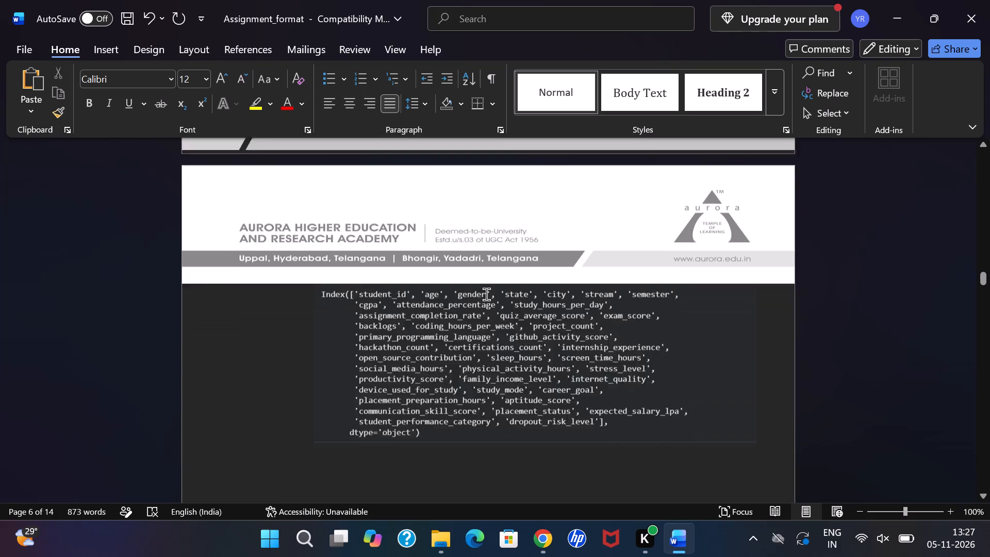
{"action": "scroll", "coordinate": [486, 294], "scroll_direction": "down", "scroll_amount": 2}
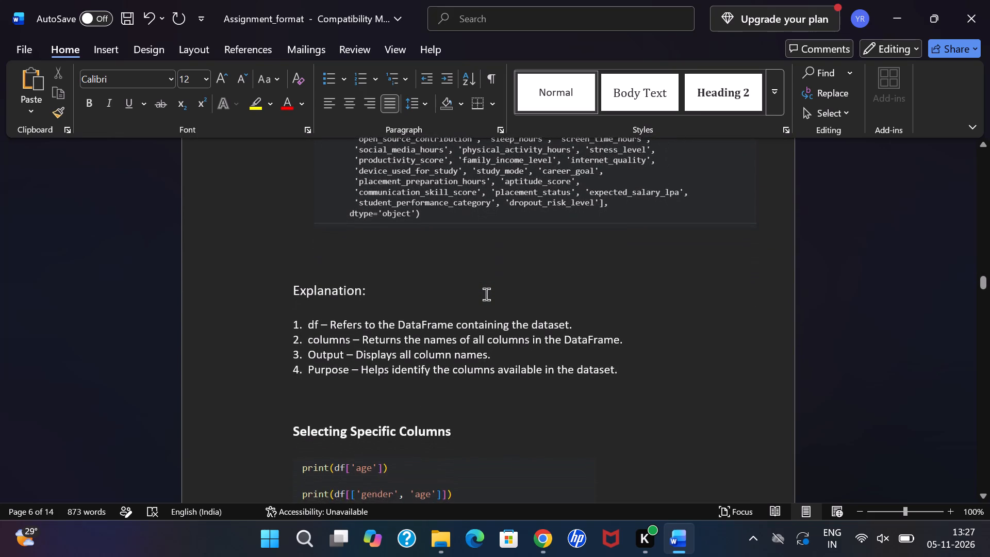
{"action": "scroll", "coordinate": [486, 294], "scroll_direction": "down", "scroll_amount": 3}
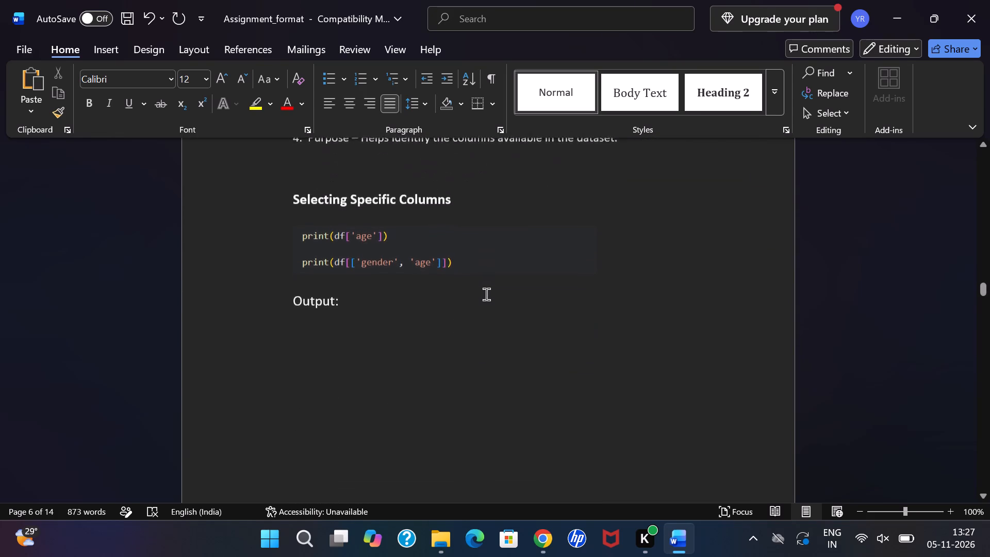
{"action": "scroll", "coordinate": [486, 294], "scroll_direction": "down", "scroll_amount": 4}
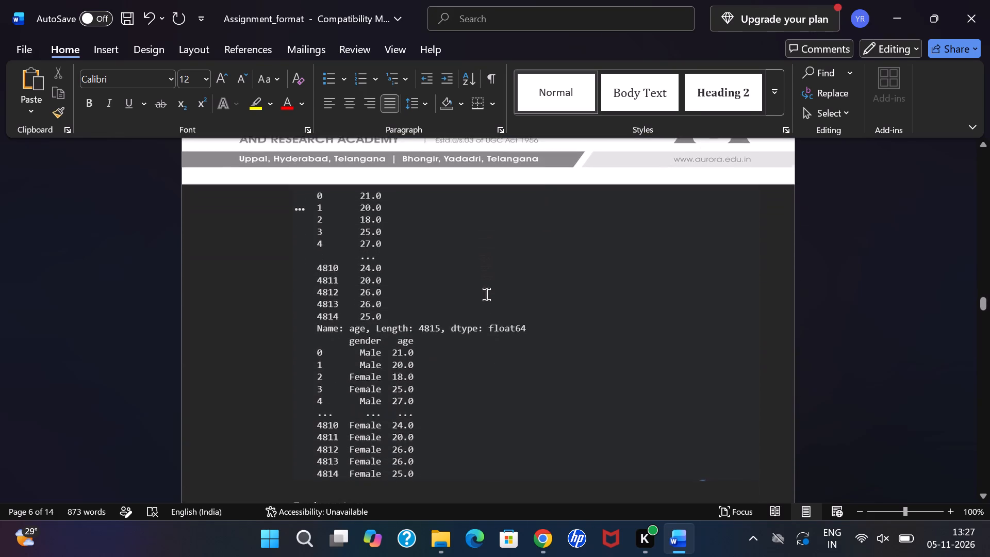
{"action": "scroll", "coordinate": [486, 294], "scroll_direction": "down", "scroll_amount": 4}
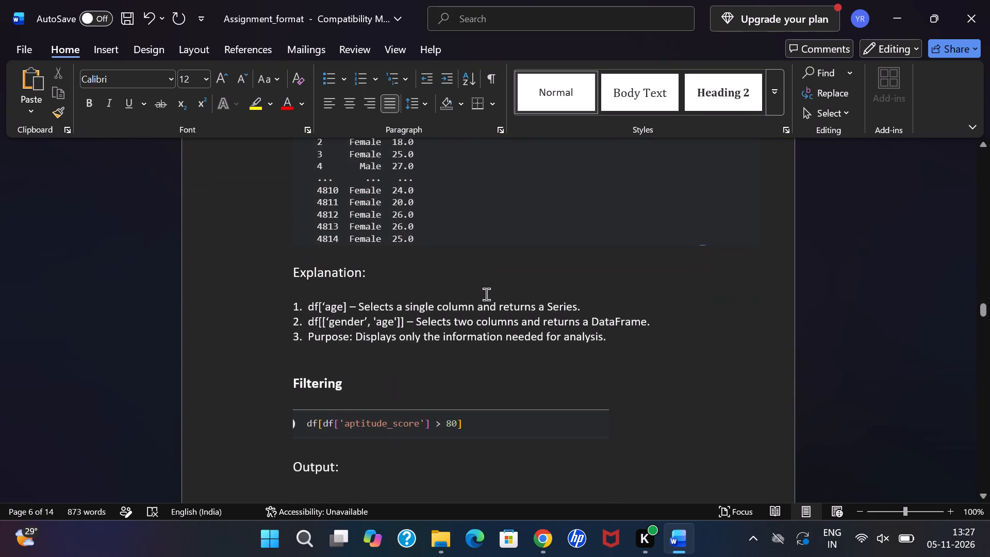
Examine the Filtering section up to Filtering with AND, checking the gap beneath its Output label and the page break.
{"action": "scroll", "coordinate": [486, 294], "scroll_direction": "down", "scroll_amount": 2}
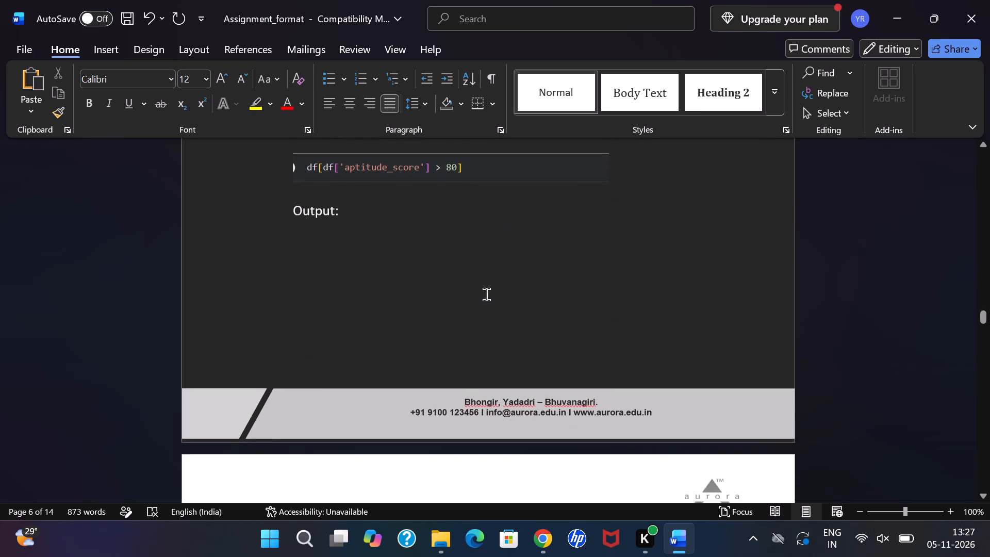
{"action": "scroll", "coordinate": [486, 294], "scroll_direction": "down", "scroll_amount": 1}
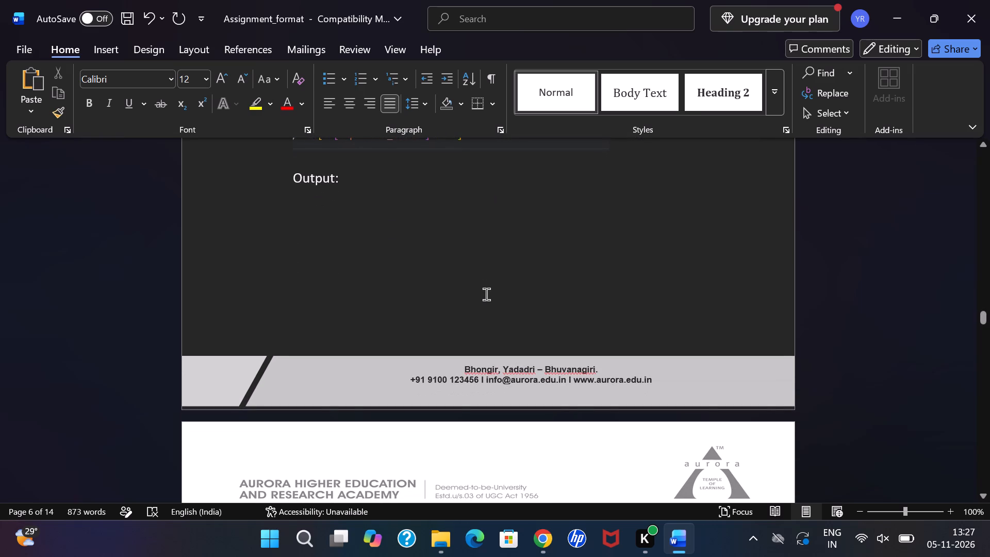
{"action": "scroll", "coordinate": [486, 294], "scroll_direction": "up", "scroll_amount": 1}
{"action": "scroll", "coordinate": [486, 294], "scroll_direction": "right", "scroll_amount": 1}
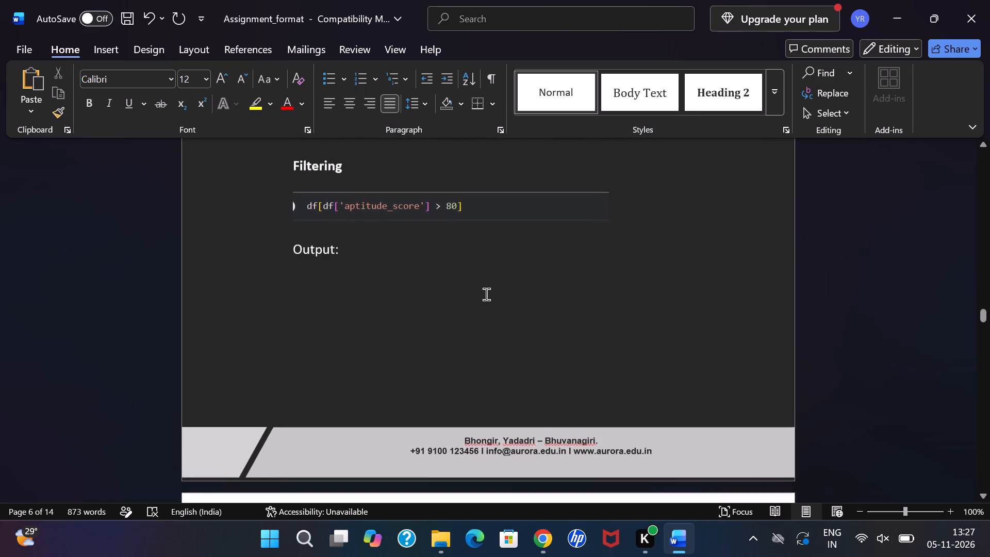
{"action": "scroll", "coordinate": [486, 294], "scroll_direction": "right", "scroll_amount": 2}
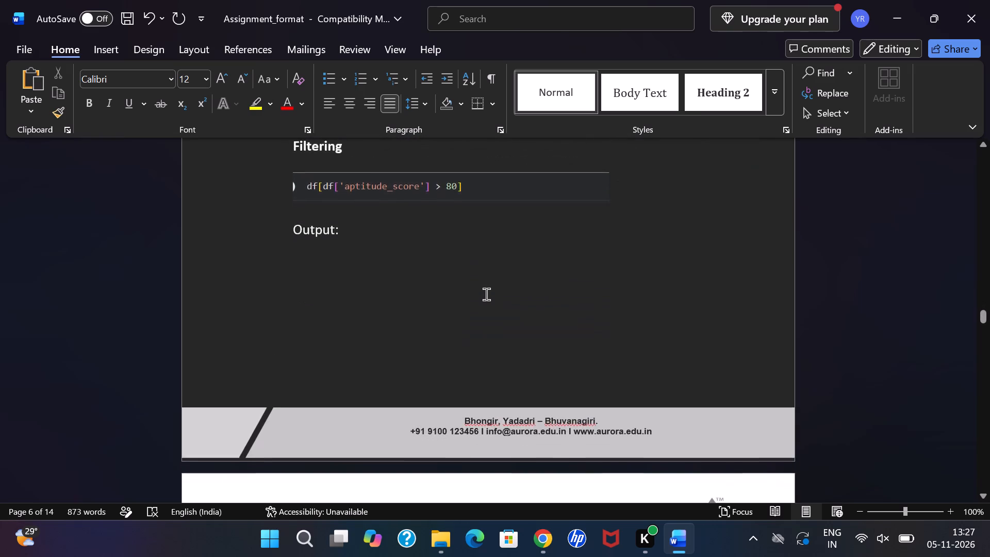
{"action": "scroll", "coordinate": [486, 294], "scroll_direction": "down", "scroll_amount": 4}
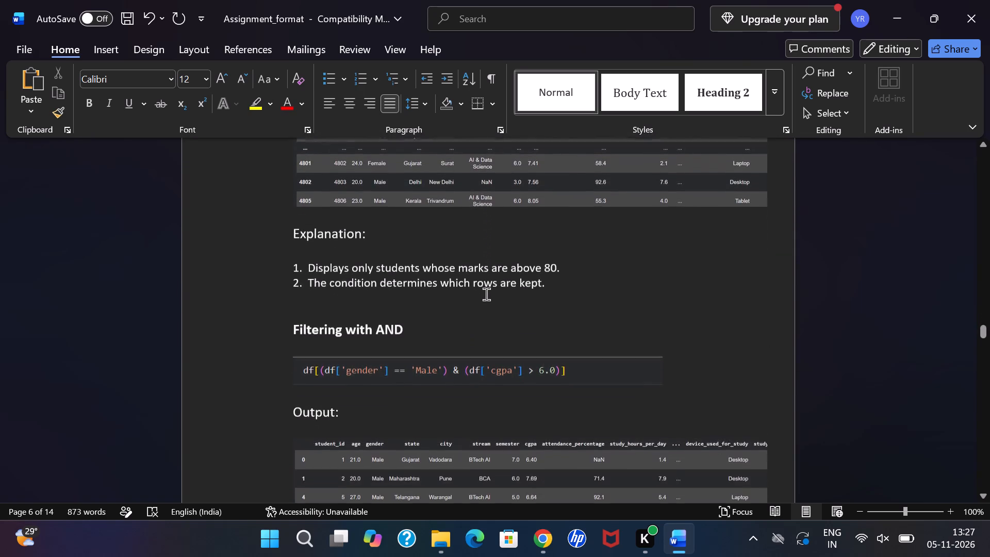
Review the Filtering with AND section and the start of Sorting and ranking, checking code, outputs, explanations and the page break.
{"action": "scroll", "coordinate": [486, 294], "scroll_direction": "down", "scroll_amount": 2}
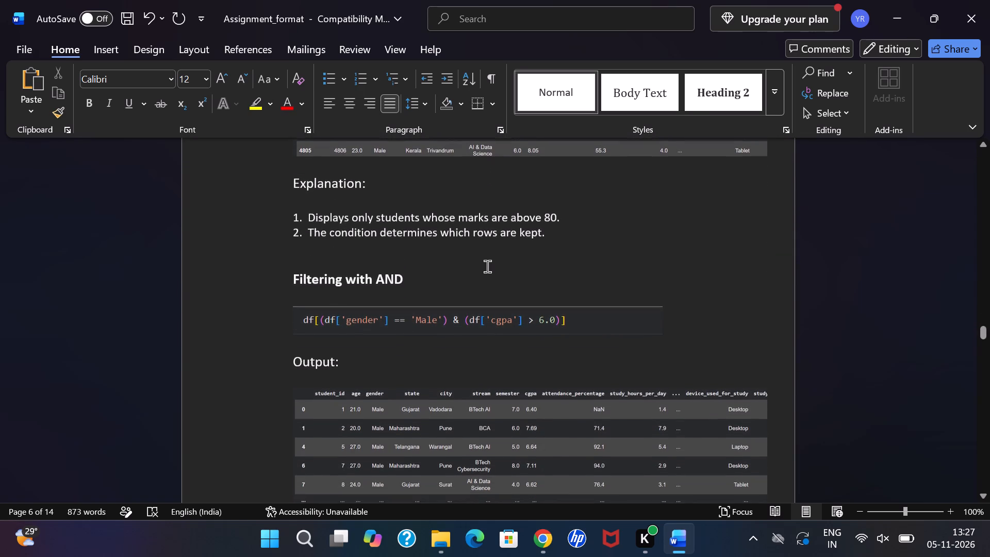
{"action": "scroll", "coordinate": [487, 266], "scroll_direction": "down", "scroll_amount": 2}
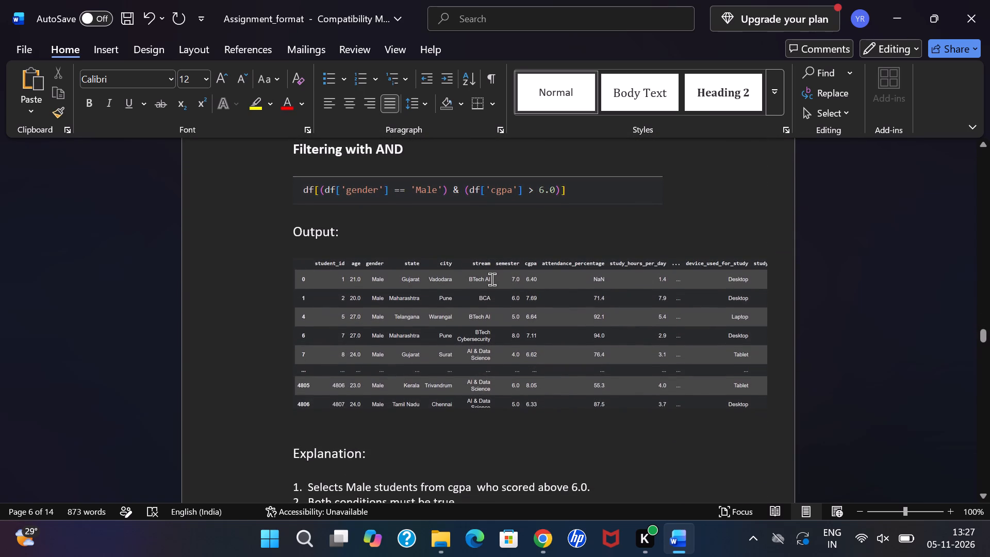
{"action": "scroll", "coordinate": [492, 279], "scroll_direction": "down", "scroll_amount": 1}
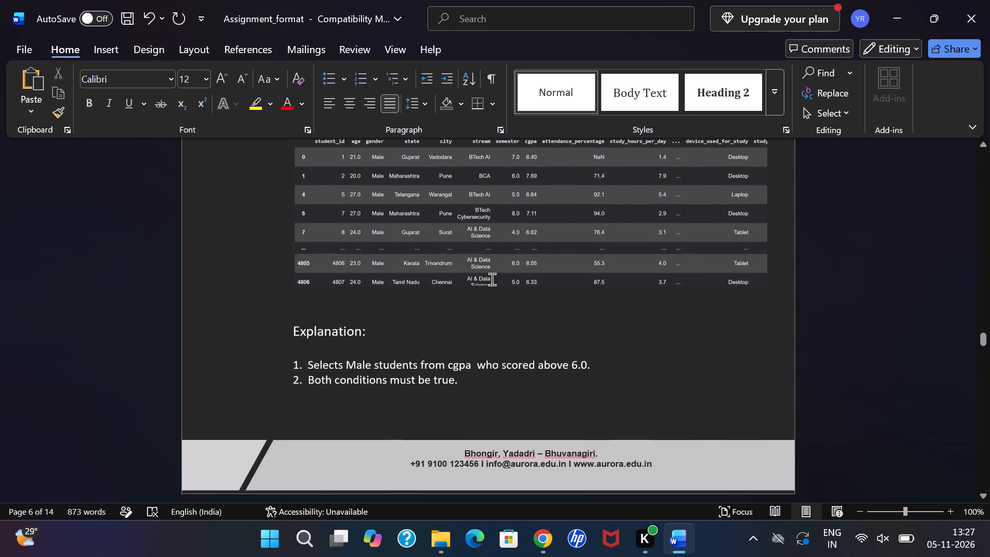
{"action": "scroll", "coordinate": [492, 279], "scroll_direction": "down", "scroll_amount": 4}
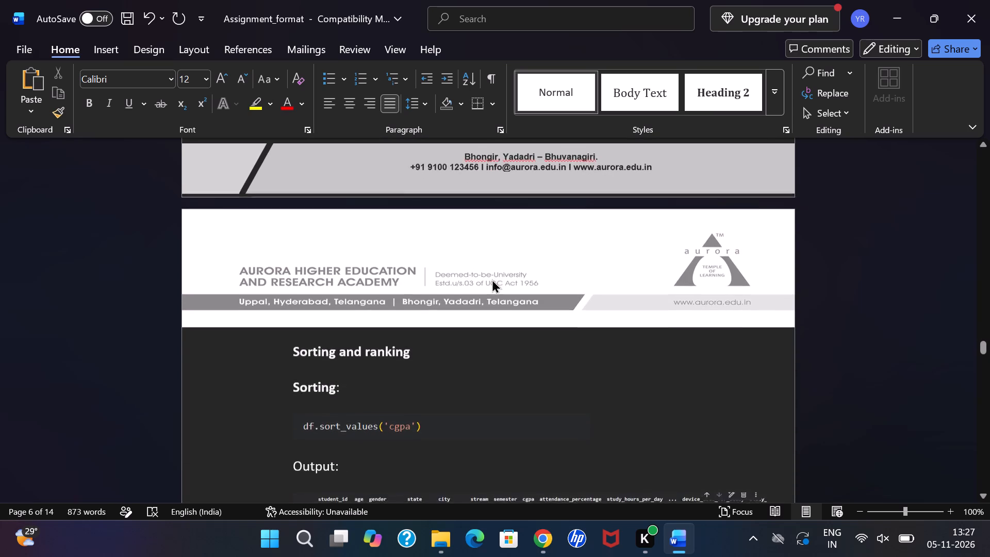
{"action": "scroll", "coordinate": [492, 279], "scroll_direction": "down", "scroll_amount": 4}
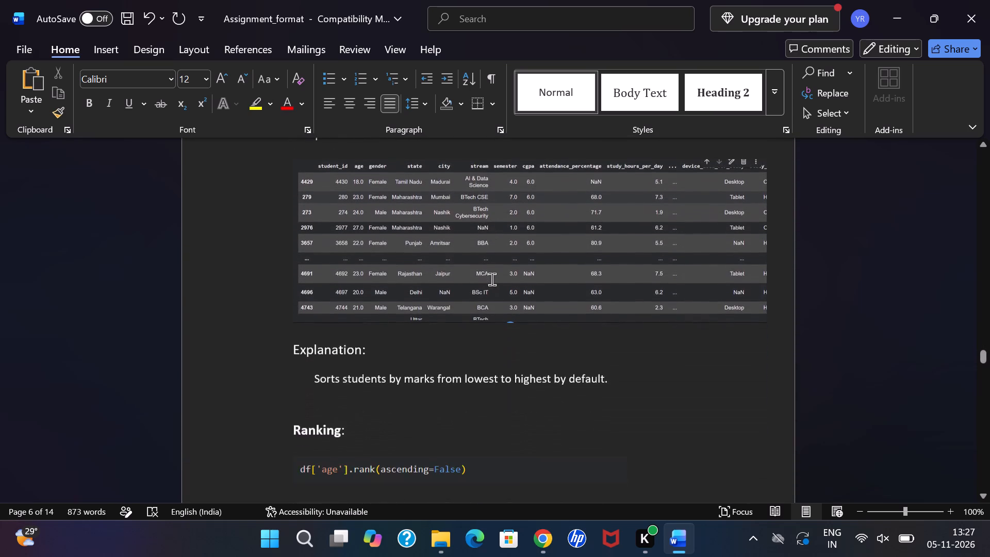
Replace the word "marks" with "cgpa" in the Sorting explanation so it matches the sort_values code.
{"action": "scroll", "coordinate": [492, 279], "scroll_direction": "down", "scroll_amount": 1}
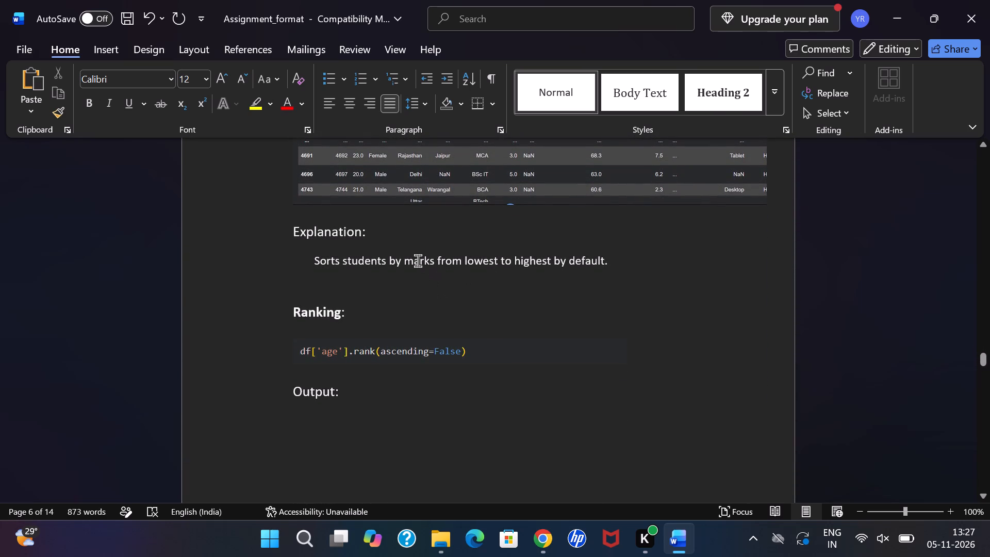
{"action": "scroll", "coordinate": [418, 260], "scroll_direction": "up", "scroll_amount": 2}
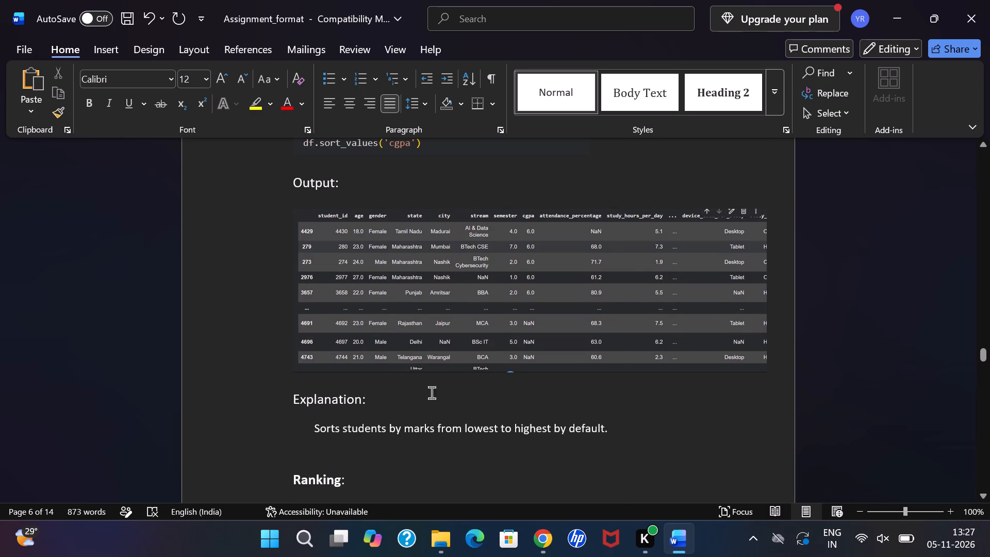
{"action": "double_click", "coordinate": [420, 425]}
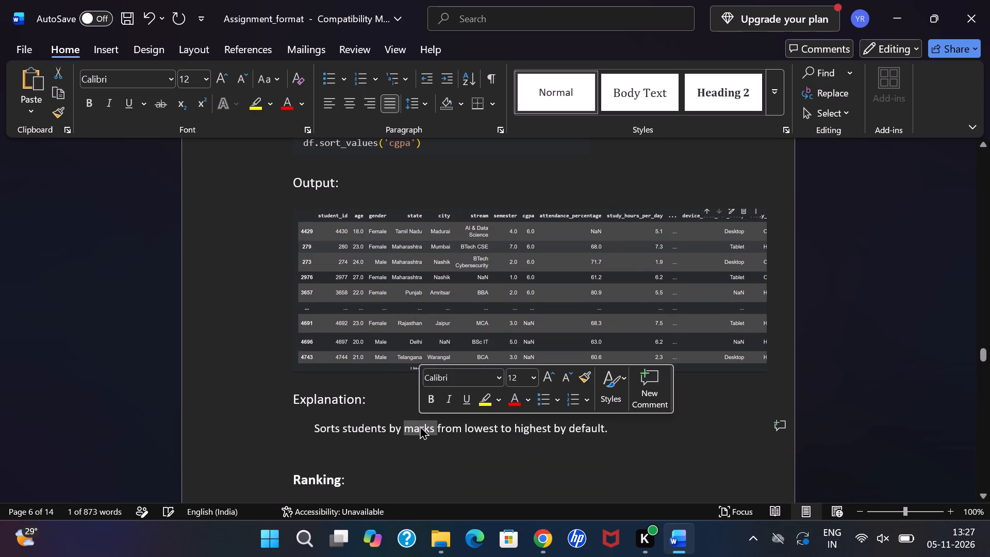
{"action": "type", "text": "cgpa"}
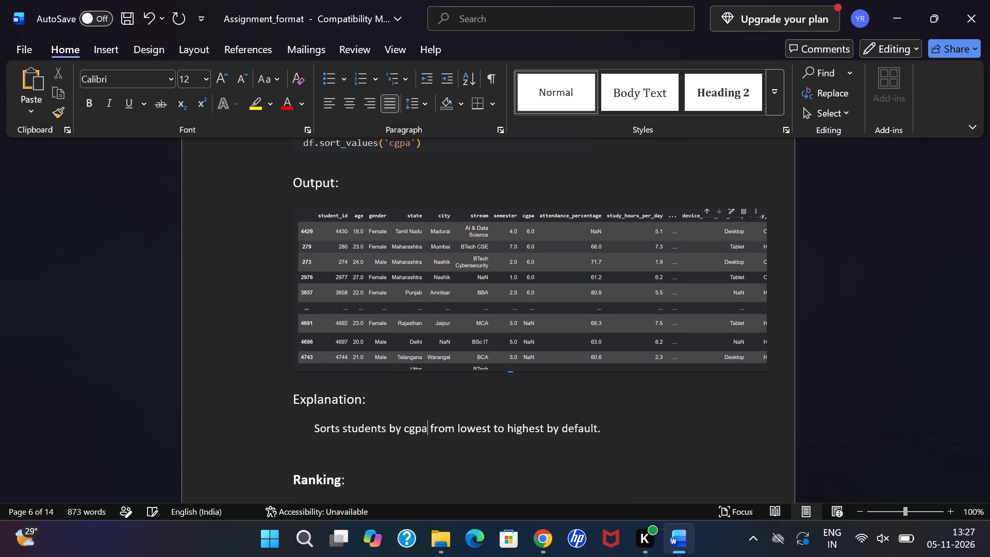
Review the Sorting and Ranking sections, checking the headings, code, outputs, age ranking explanation and page break.
{"action": "scroll", "coordinate": [523, 445], "scroll_direction": "up", "scroll_amount": 3}
{"action": "scroll", "coordinate": [523, 445], "scroll_direction": "right", "scroll_amount": 1}
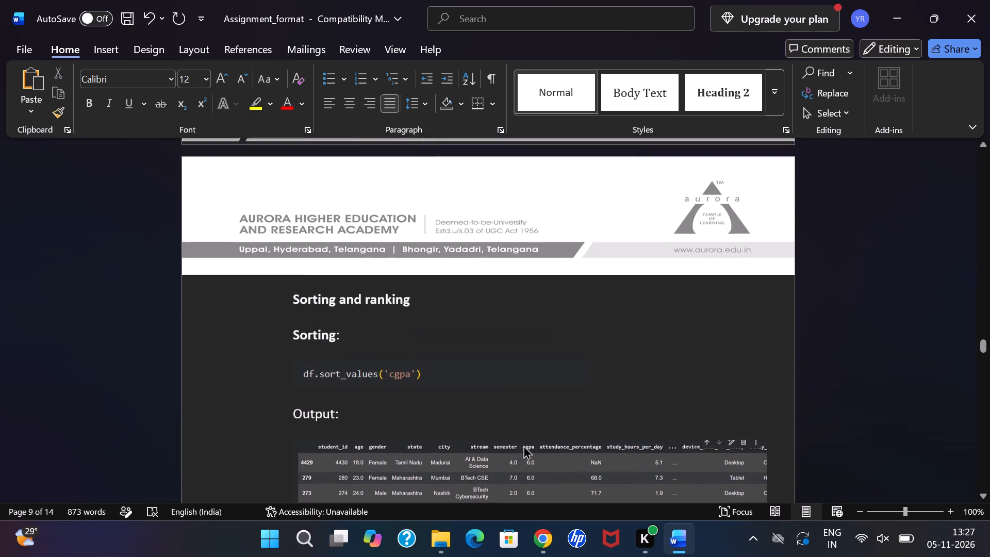
{"action": "scroll", "coordinate": [523, 445], "scroll_direction": "right", "scroll_amount": 2}
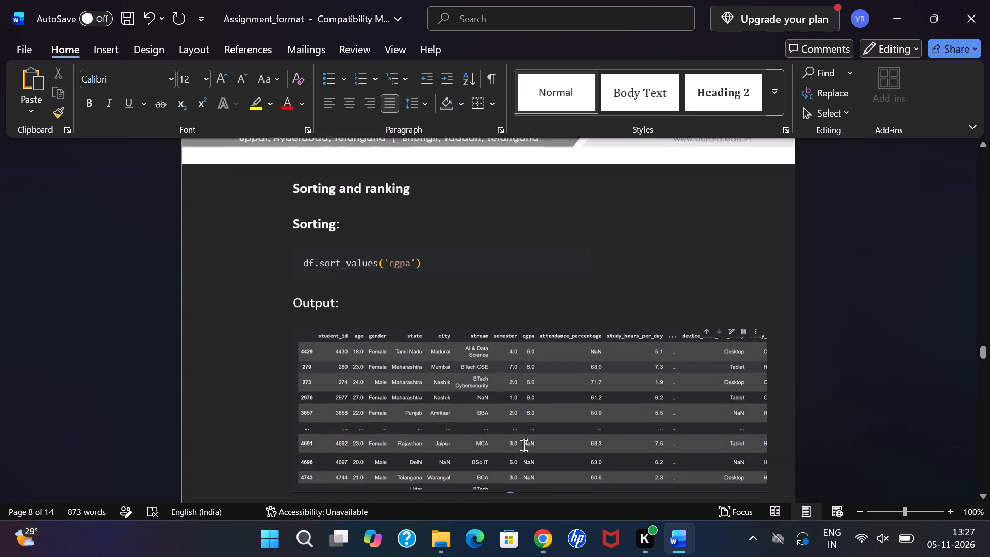
{"action": "scroll", "coordinate": [523, 445], "scroll_direction": "down", "scroll_amount": 2}
{"action": "scroll", "coordinate": [452, 452], "scroll_direction": "down", "scroll_amount": 1}
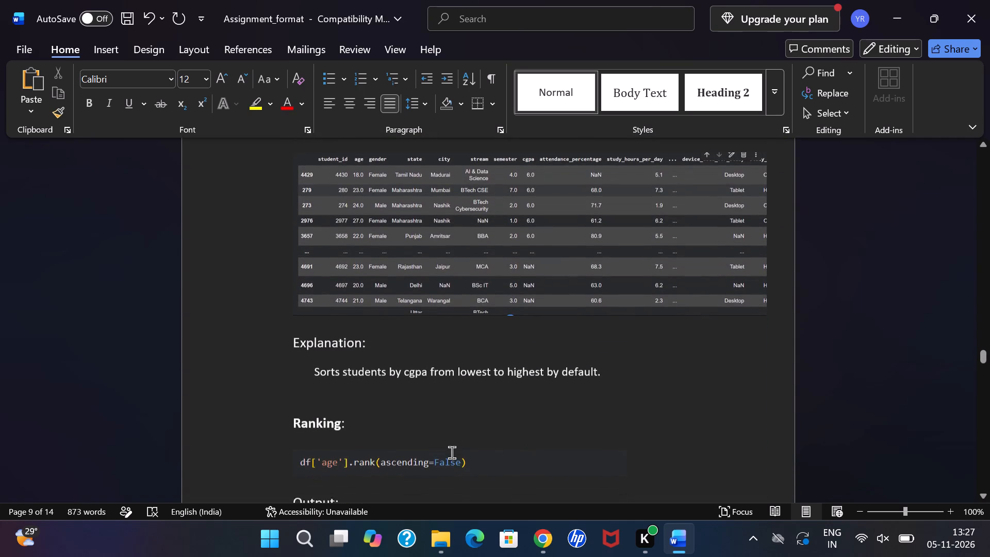
{"action": "scroll", "coordinate": [452, 452], "scroll_direction": "down", "scroll_amount": 4}
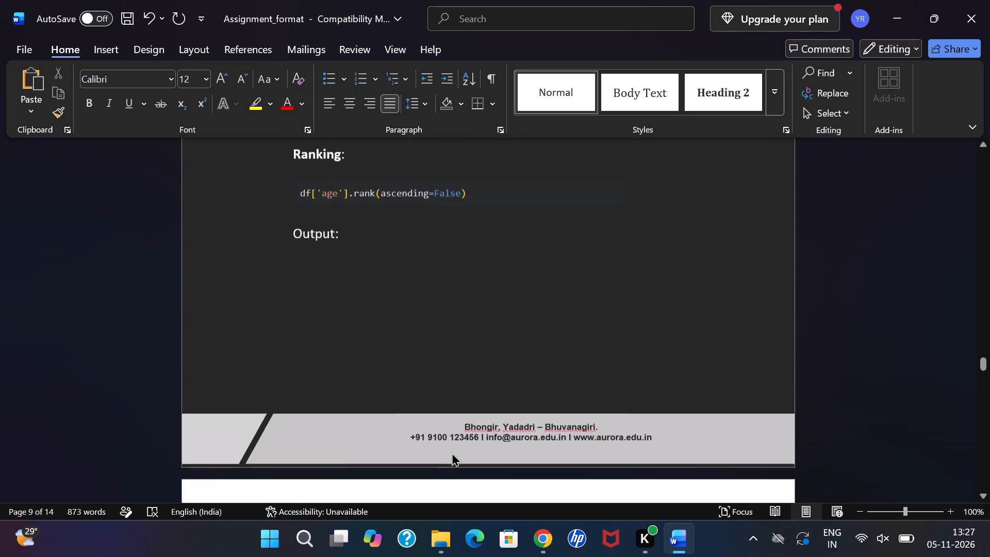
{"action": "scroll", "coordinate": [452, 452], "scroll_direction": "down", "scroll_amount": 5}
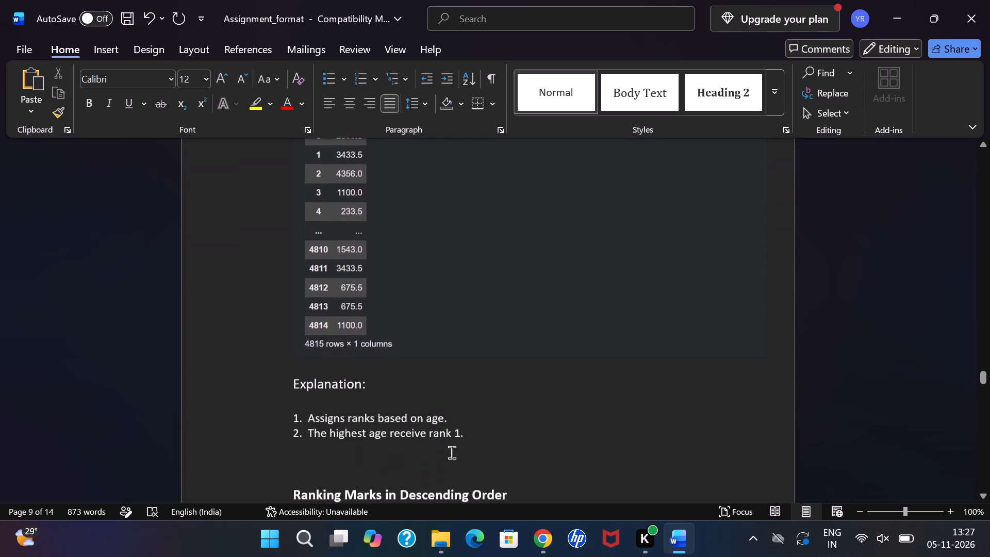
{"action": "scroll", "coordinate": [452, 452], "scroll_direction": "down", "scroll_amount": 1}
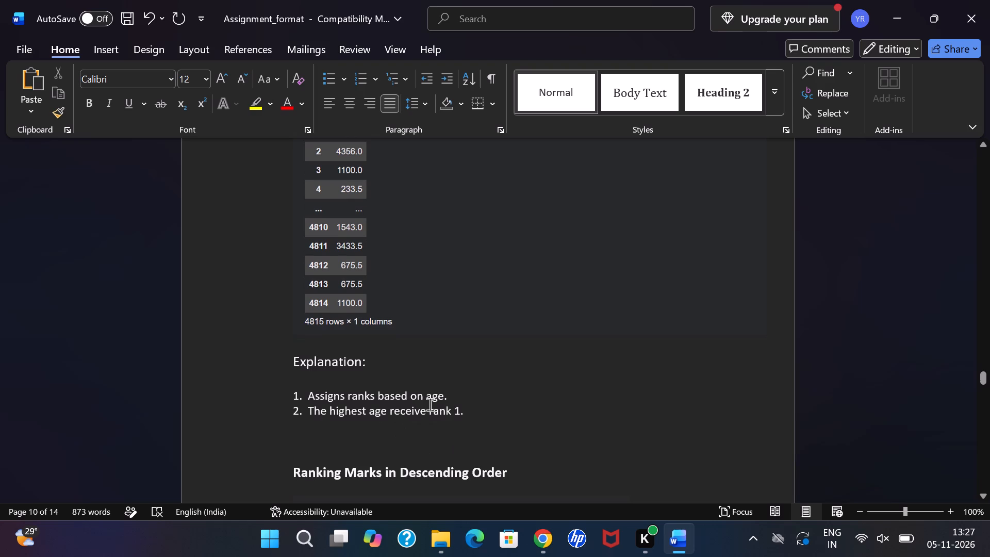
Examine the Ranking Marks in Descending Order section, checking its code, the gap beneath the Output label and its explanation.
{"action": "scroll", "coordinate": [475, 436], "scroll_direction": "down", "scroll_amount": 1}
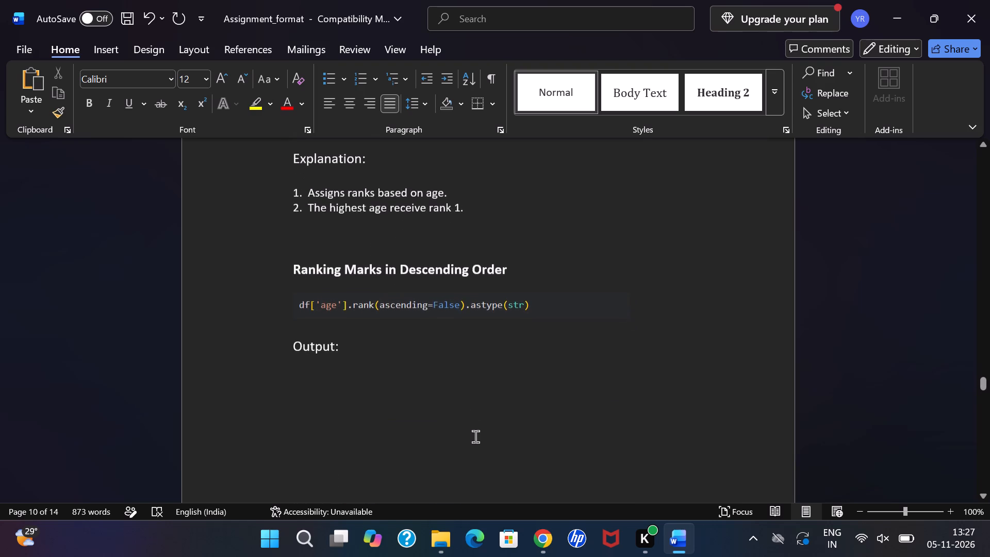
{"action": "scroll", "coordinate": [475, 436], "scroll_direction": "down", "scroll_amount": 3}
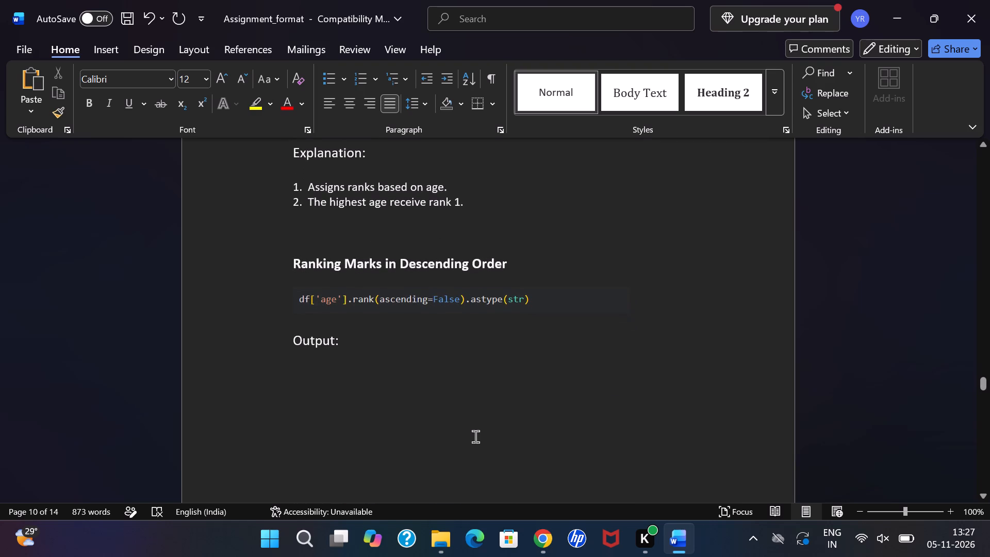
{"action": "scroll", "coordinate": [475, 436], "scroll_direction": "down", "scroll_amount": 2}
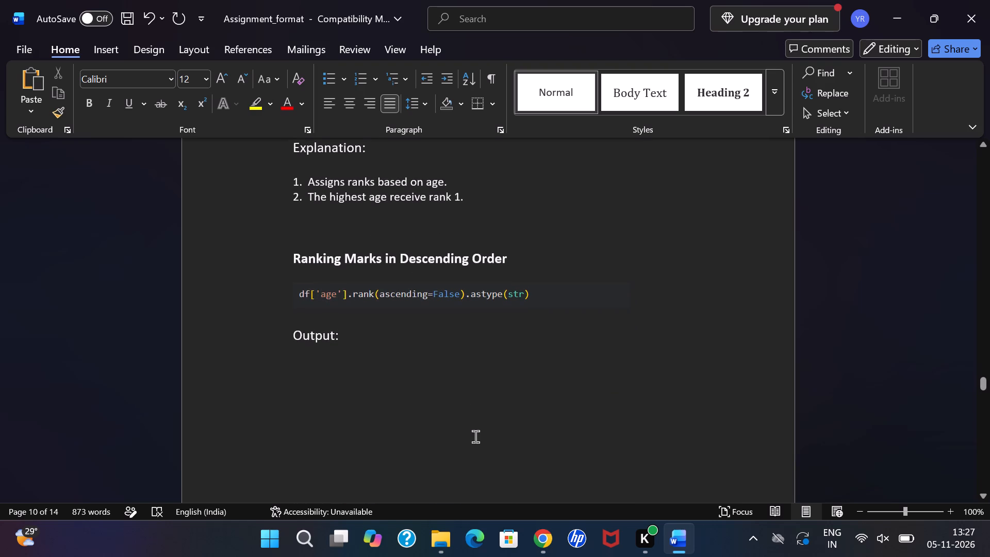
{"action": "scroll", "coordinate": [475, 436], "scroll_direction": "down", "scroll_amount": 3}
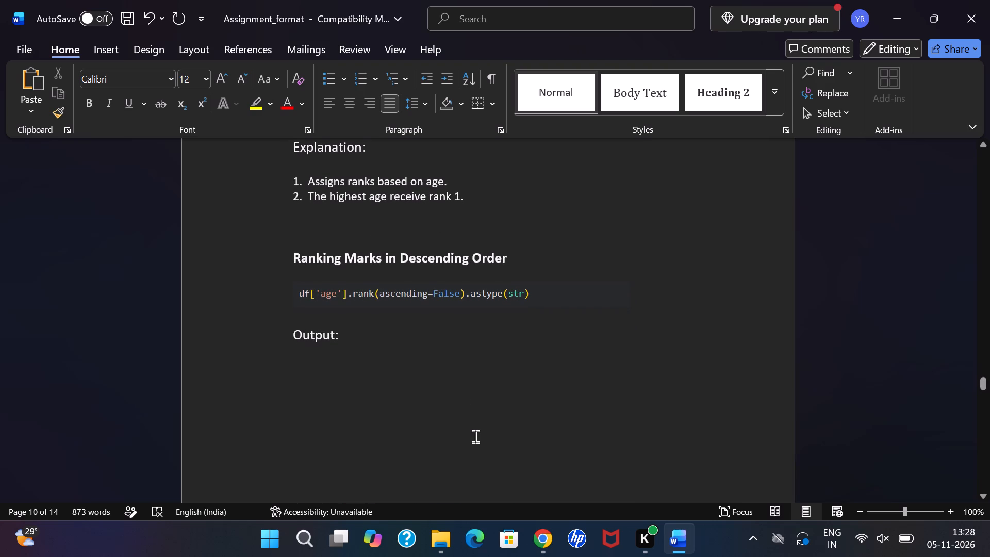
{"action": "scroll", "coordinate": [475, 436], "scroll_direction": "down", "scroll_amount": 1}
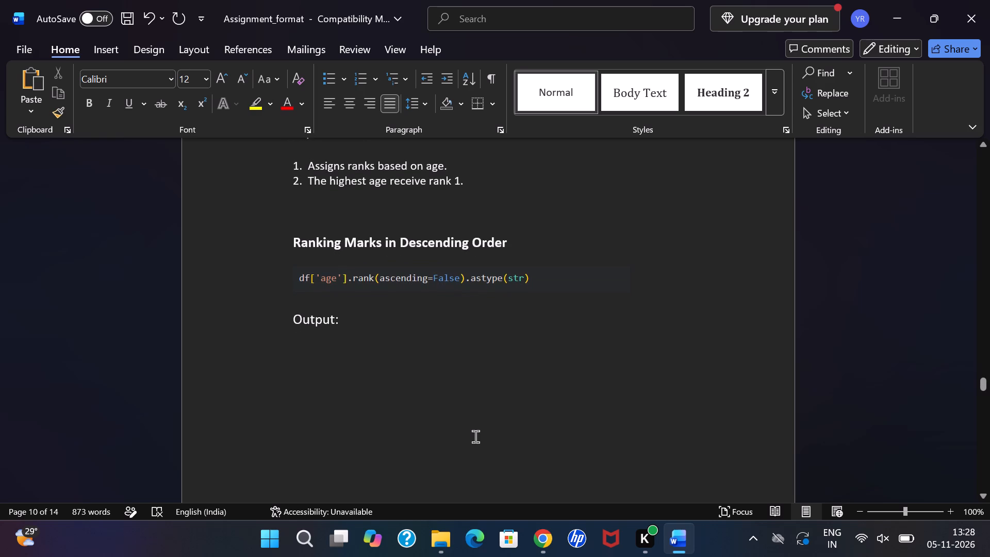
{"action": "scroll", "coordinate": [475, 436], "scroll_direction": "down", "scroll_amount": 3}
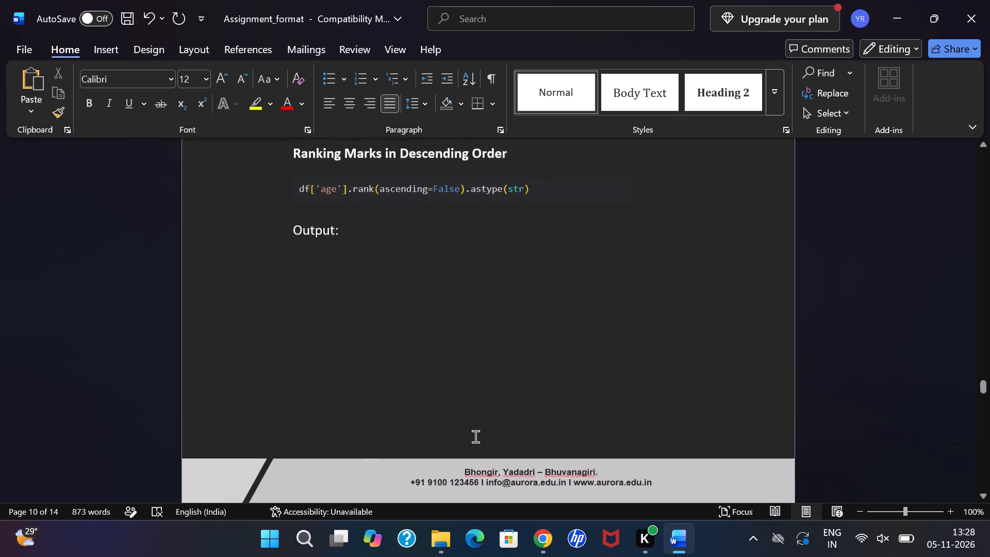
{"action": "scroll", "coordinate": [475, 436], "scroll_direction": "down", "scroll_amount": 3}
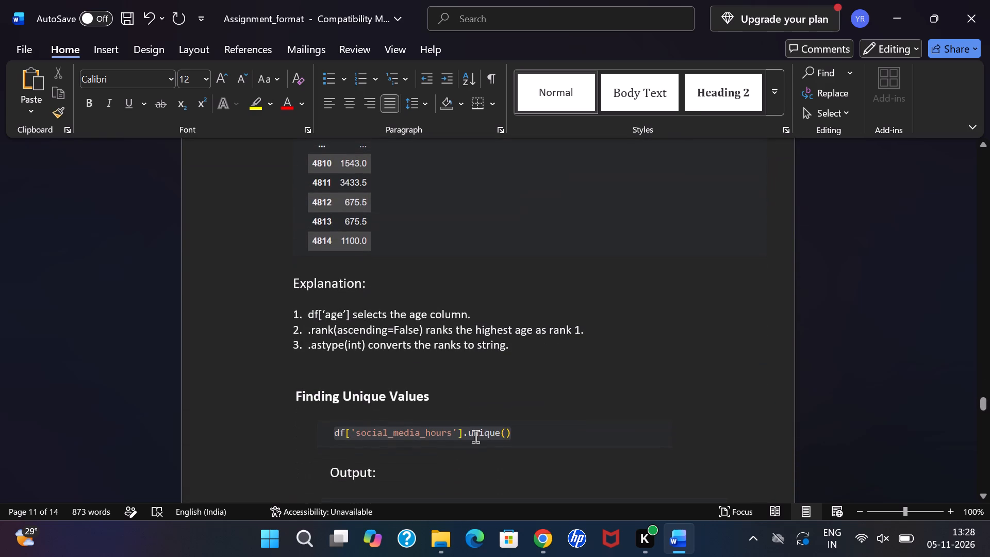
Review the report from Finding Unique Values through the city averages to the final coding hours explanation.
{"action": "scroll", "coordinate": [498, 401], "scroll_direction": "down", "scroll_amount": 2}
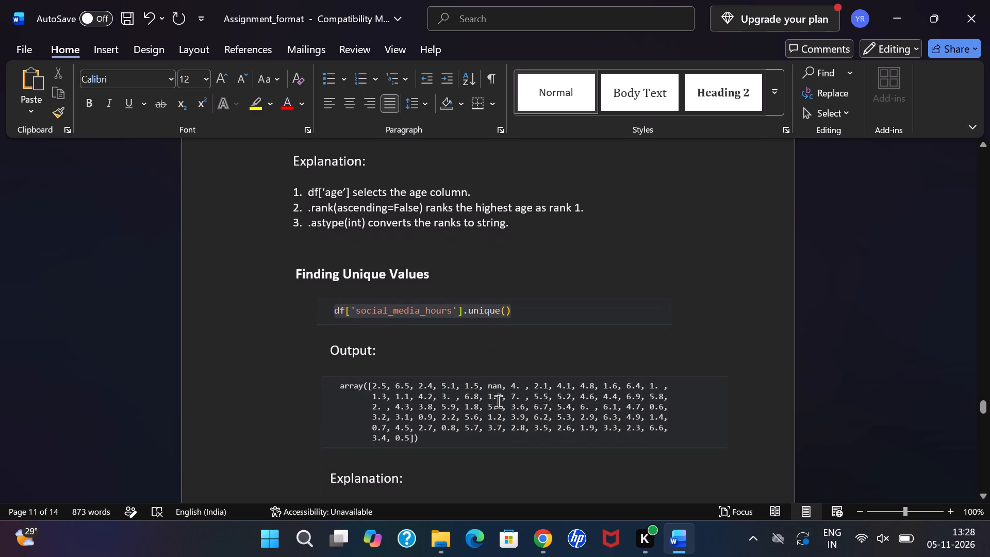
{"action": "scroll", "coordinate": [498, 401], "scroll_direction": "down", "scroll_amount": 2}
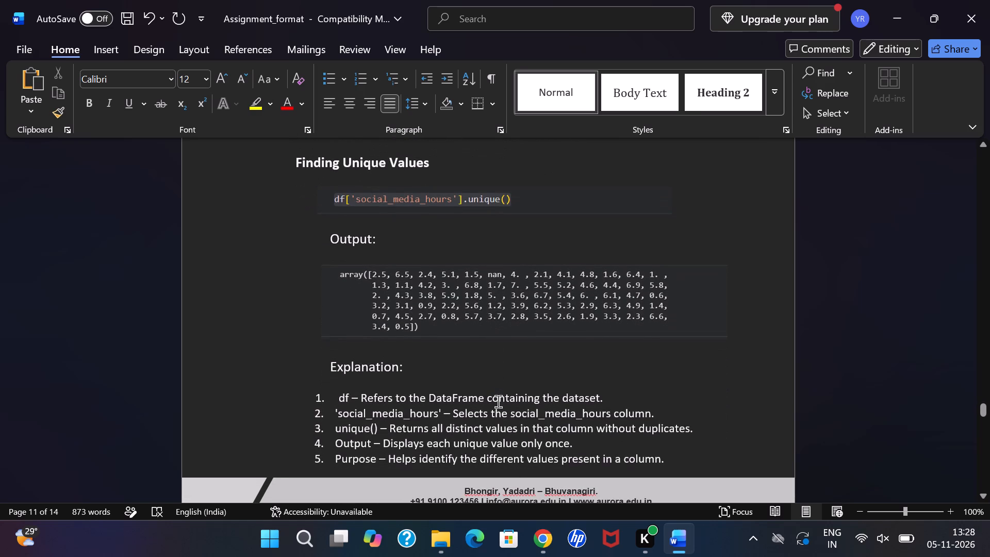
{"action": "scroll", "coordinate": [498, 401], "scroll_direction": "down", "scroll_amount": 2}
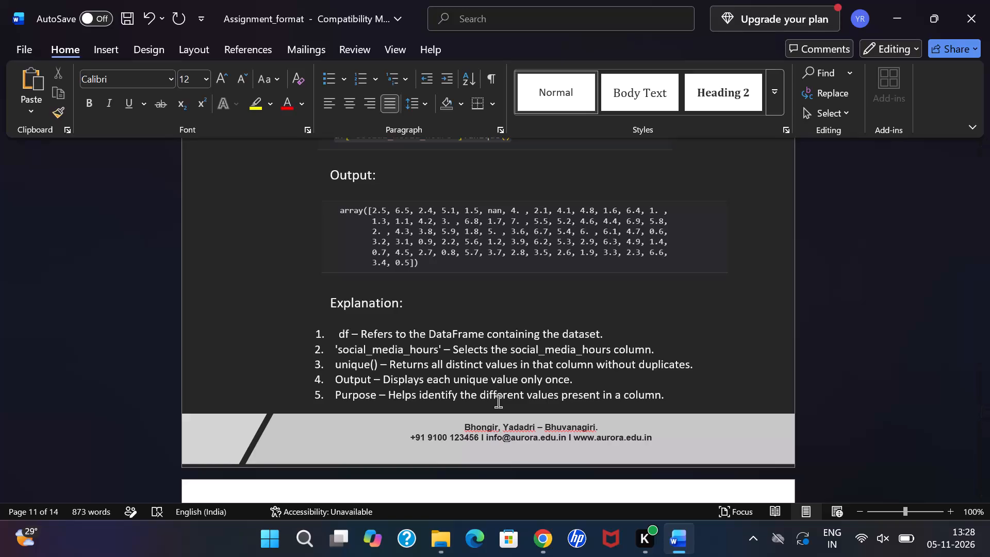
{"action": "scroll", "coordinate": [498, 401], "scroll_direction": "down", "scroll_amount": 1}
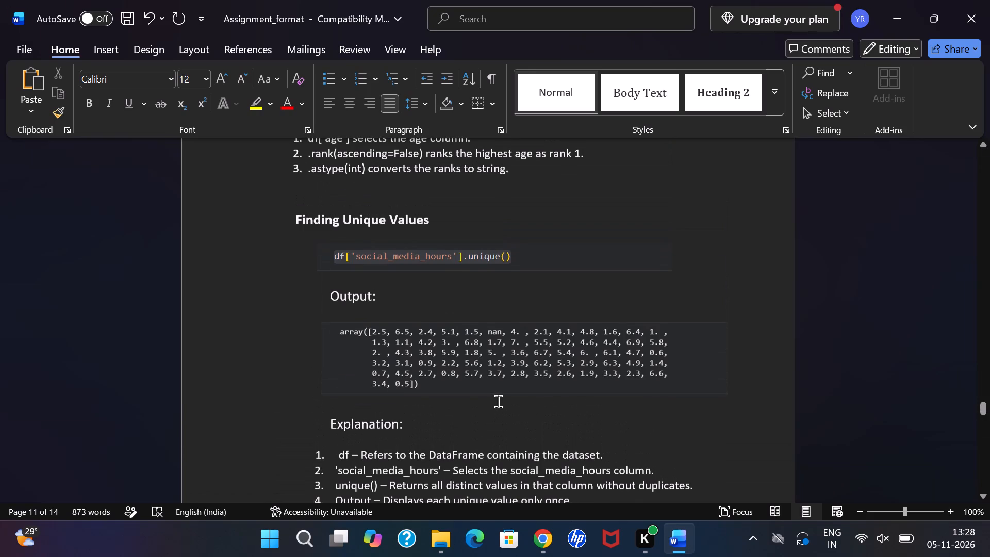
{"action": "scroll", "coordinate": [498, 401], "scroll_direction": "down", "scroll_amount": 6}
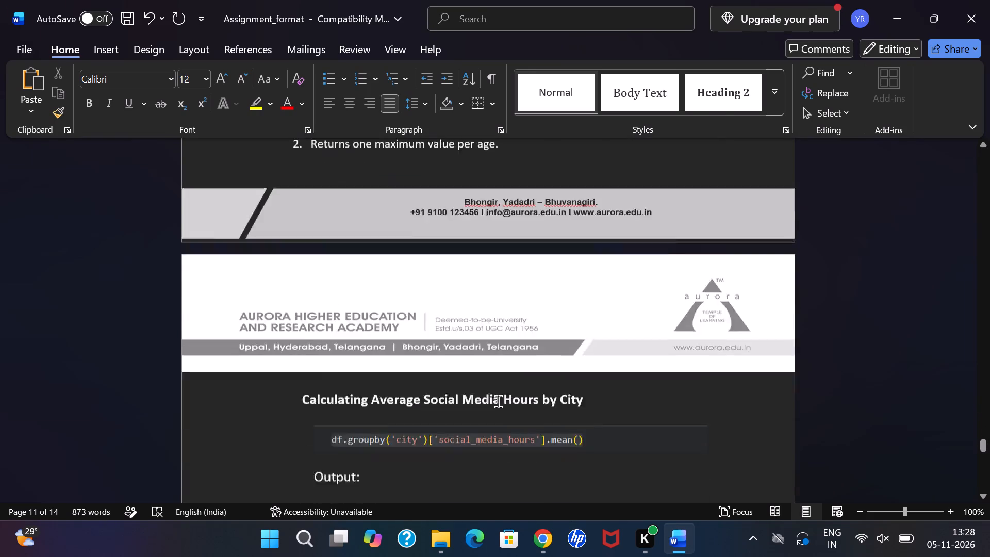
{"action": "scroll", "coordinate": [498, 401], "scroll_direction": "down", "scroll_amount": 4}
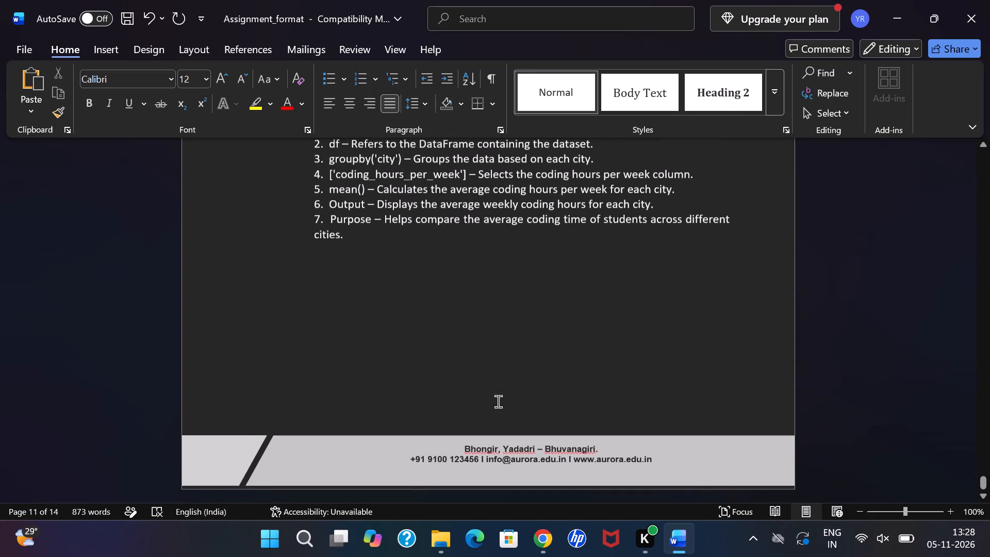
Save the report document.
{"action": "key", "text": "ctrl+s"}
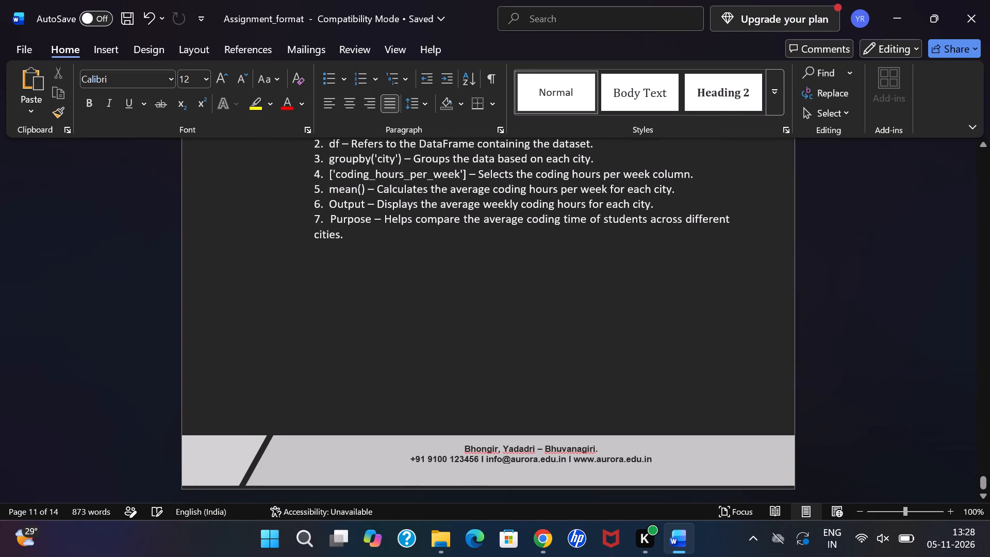
Print the report to a PDF file named FDS_Lab_2_pdf in the maths folder under Documents.
{"action": "left_click", "coordinate": [18, 41]}
{"action": "left_click", "coordinate": [69, 322]}
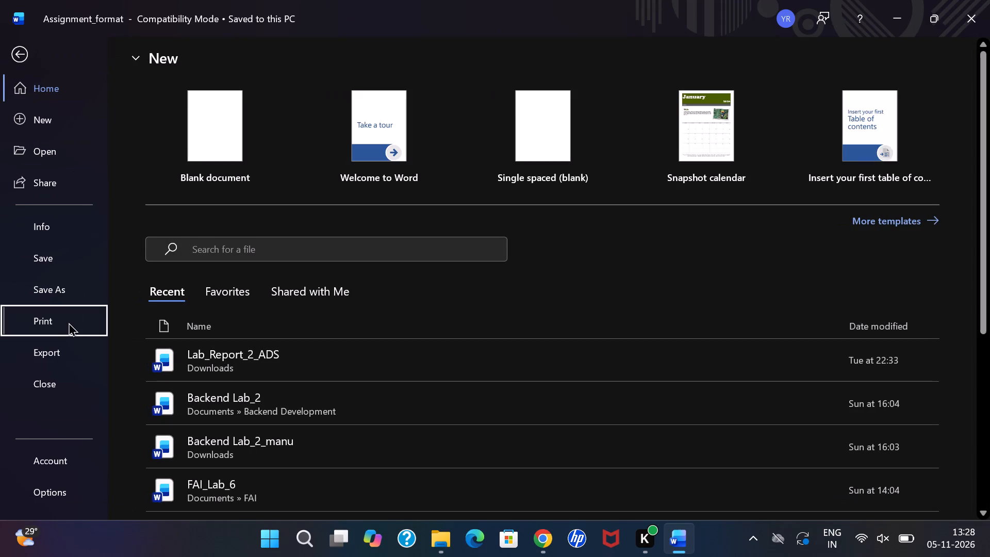
{"action": "left_click", "coordinate": [159, 132]}
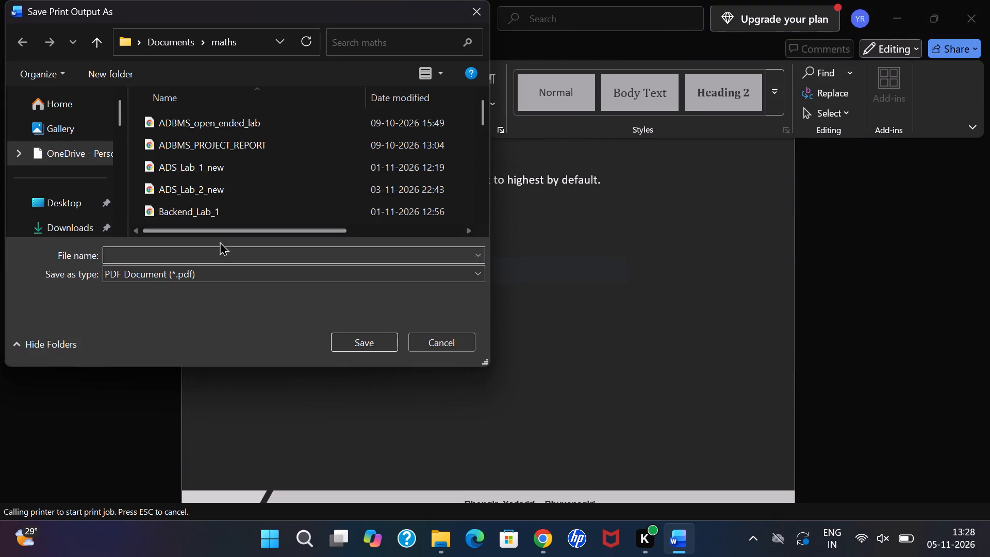
{"action": "type", "text": "FDS"}
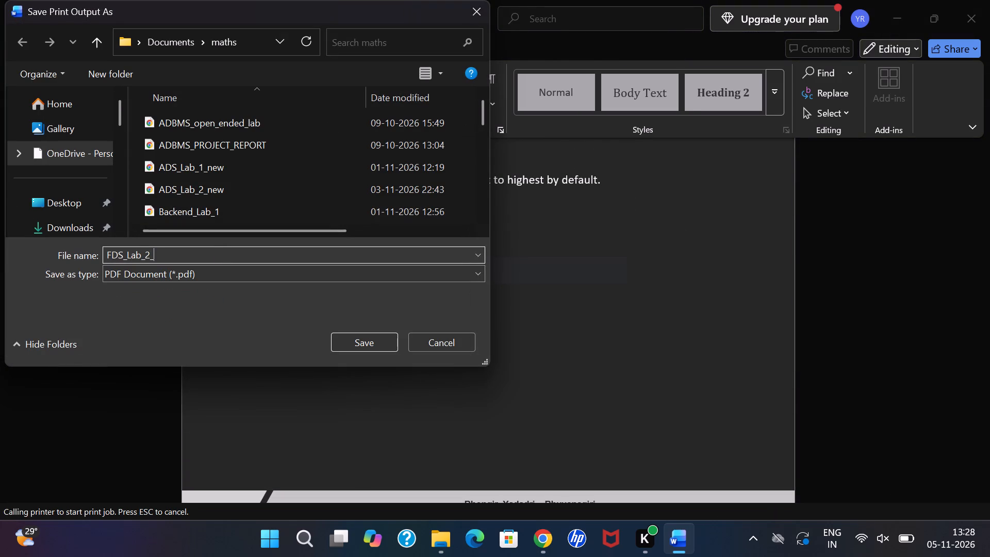
{"action": "key", "text": "BackSpace"}
{"action": "type", "text": "pdf"}
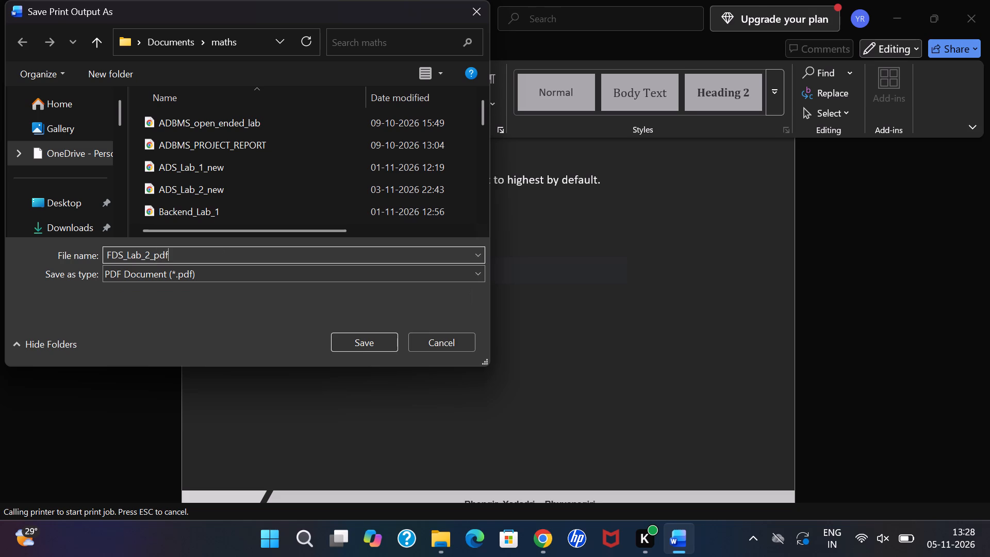
{"action": "key", "text": "Return"}
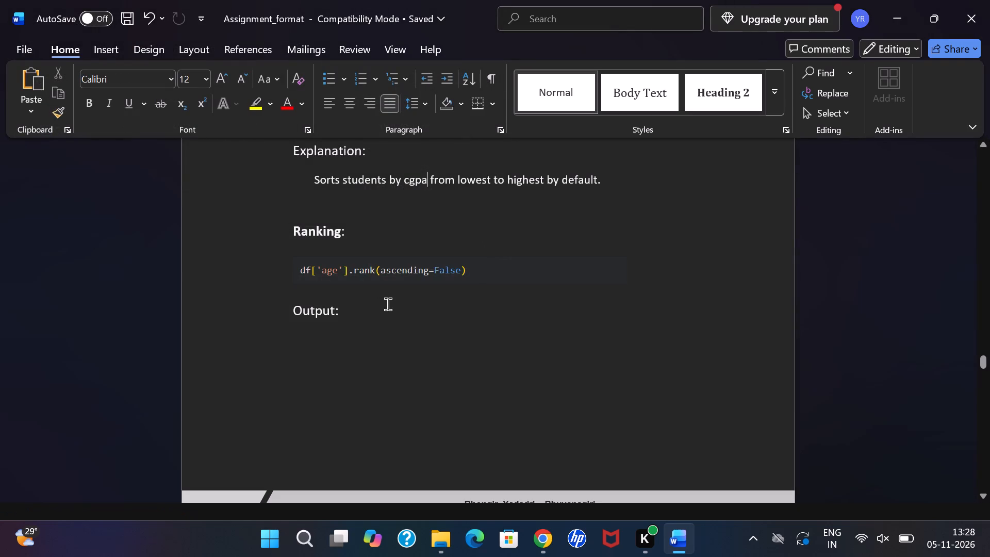
Return to the first page of the lab report and close the Word document.
{"action": "scroll", "coordinate": [388, 304], "scroll_direction": "up", "scroll_amount": 10}
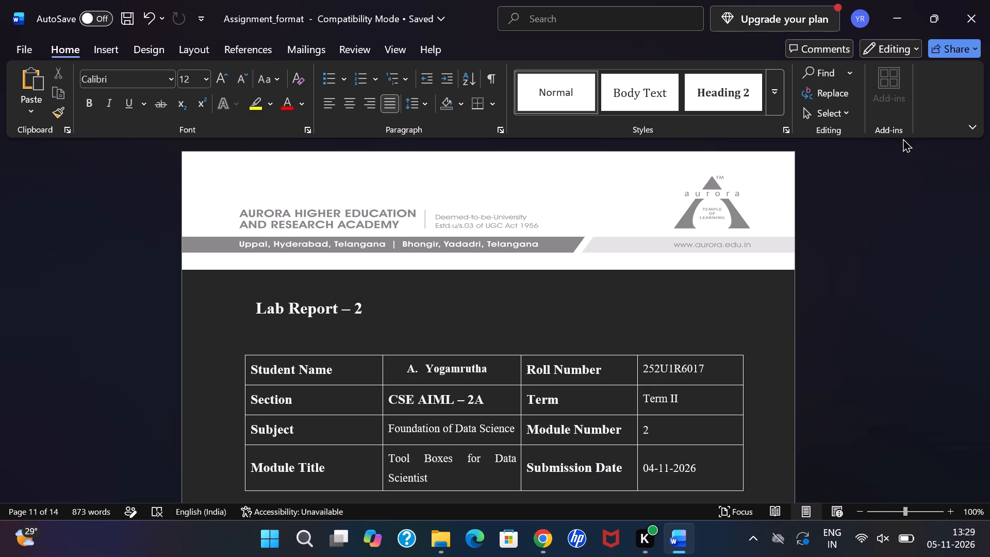
{"action": "left_click", "coordinate": [985, 0]}
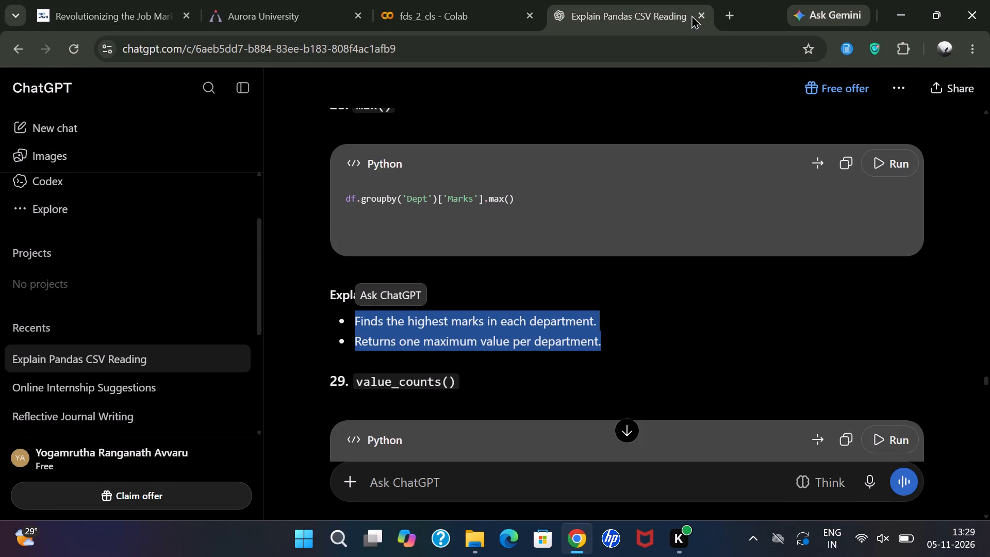
In Chrome, close the ChatGPT conversation about explaining Pandas CSV reading.
{"action": "left_click", "coordinate": [699, 12]}
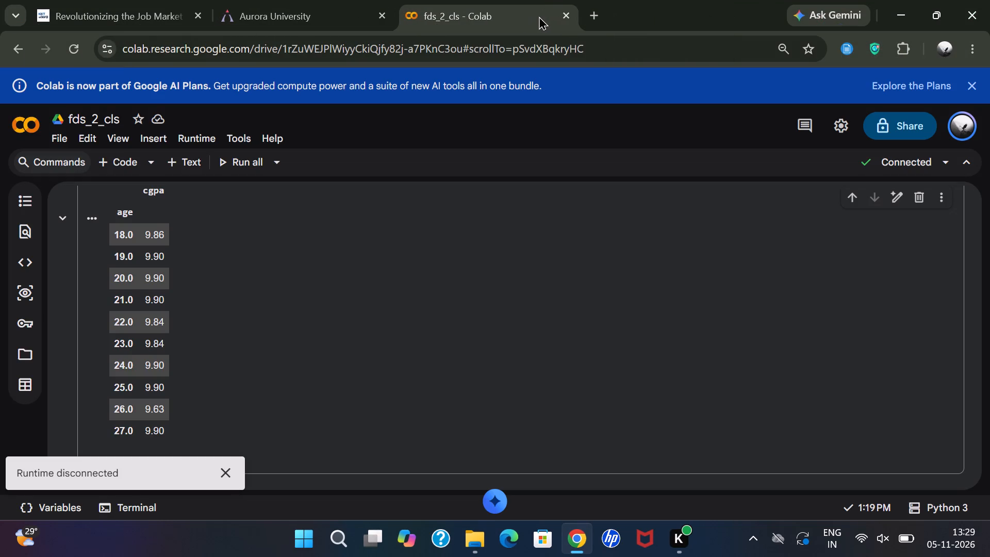
Save the fds_2_cls Colab notebook and close it, leaving the Aurora University assessments page open.
{"action": "left_click", "coordinate": [552, 220]}
{"action": "key", "text": "ctrl+s"}
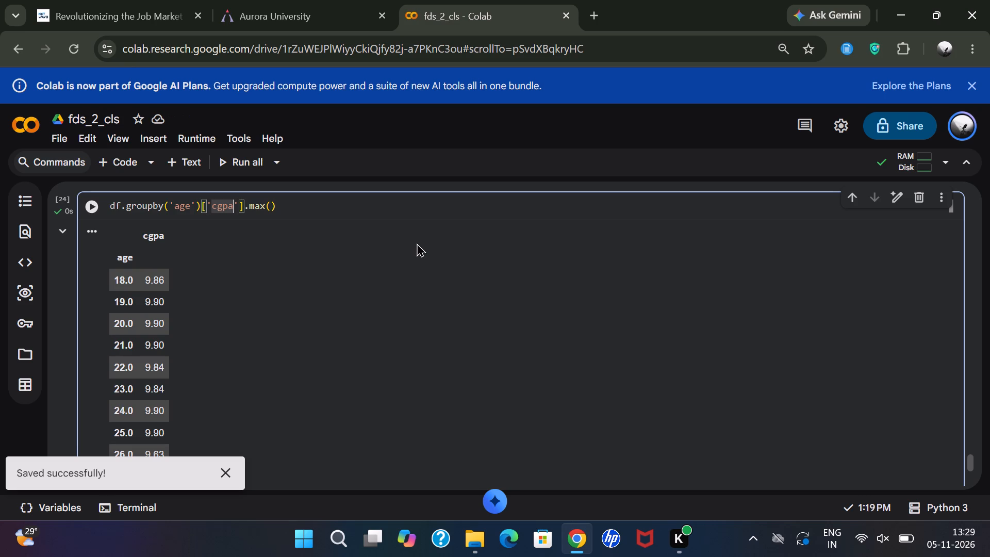
{"action": "left_click_drag", "start_coordinate": [573, 23], "coordinate": [572, 22]}
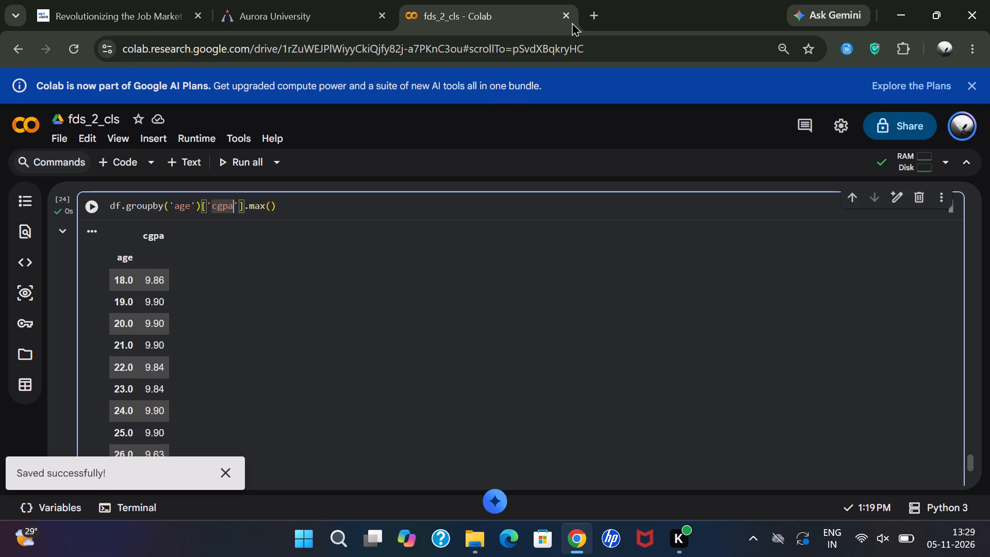
{"action": "left_click_drag", "start_coordinate": [572, 22], "coordinate": [567, 18]}
{"action": "left_click", "coordinate": [567, 18]}
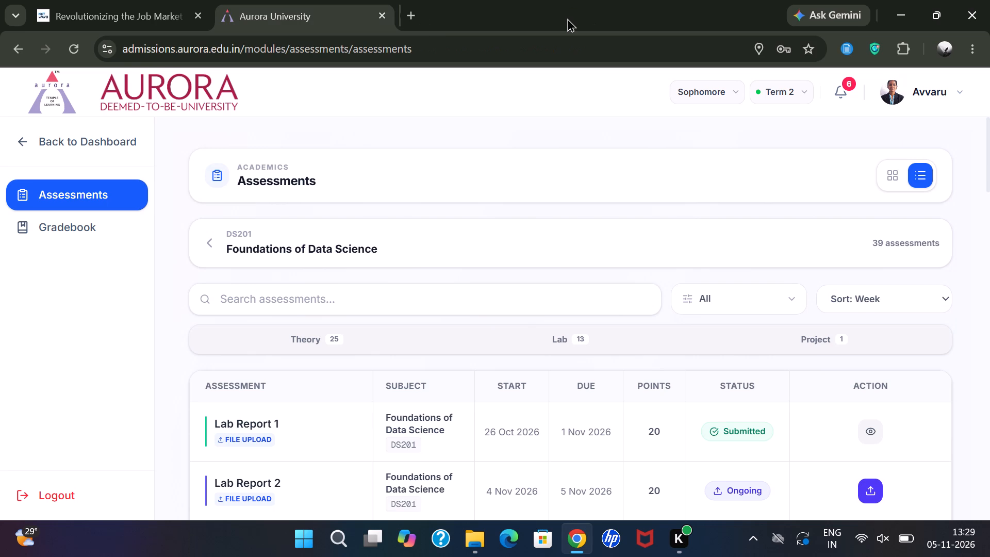
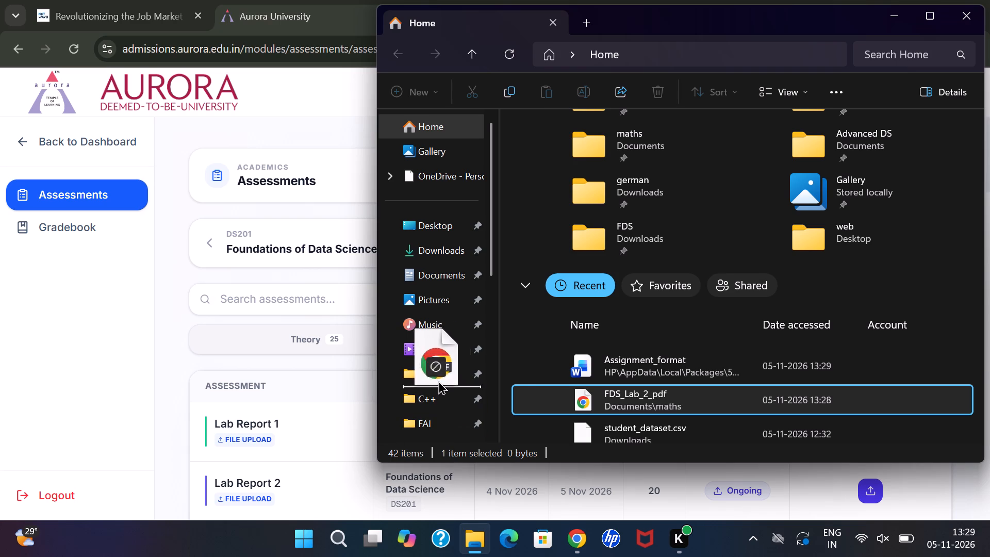
In File Explorer, copy the recent file FDS_Lab_2_pdf into the FDS folder, and close the Explorer window.
{"action": "left_click_drag", "start_coordinate": [438, 381], "coordinate": [582, 401]}
{"action": "scroll", "coordinate": [510, 384], "scroll_direction": "down", "scroll_amount": 1}
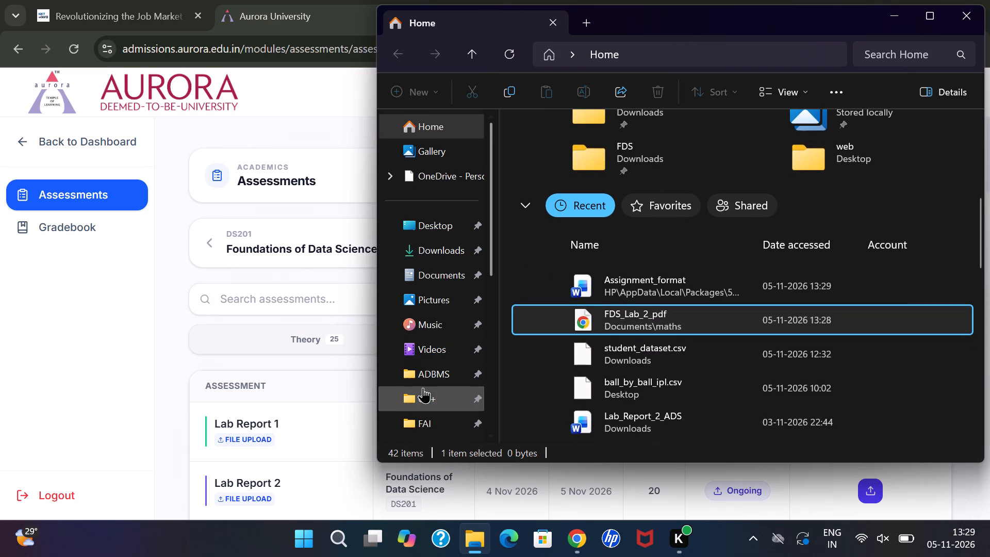
{"action": "scroll", "coordinate": [423, 387], "scroll_direction": "down", "scroll_amount": 3}
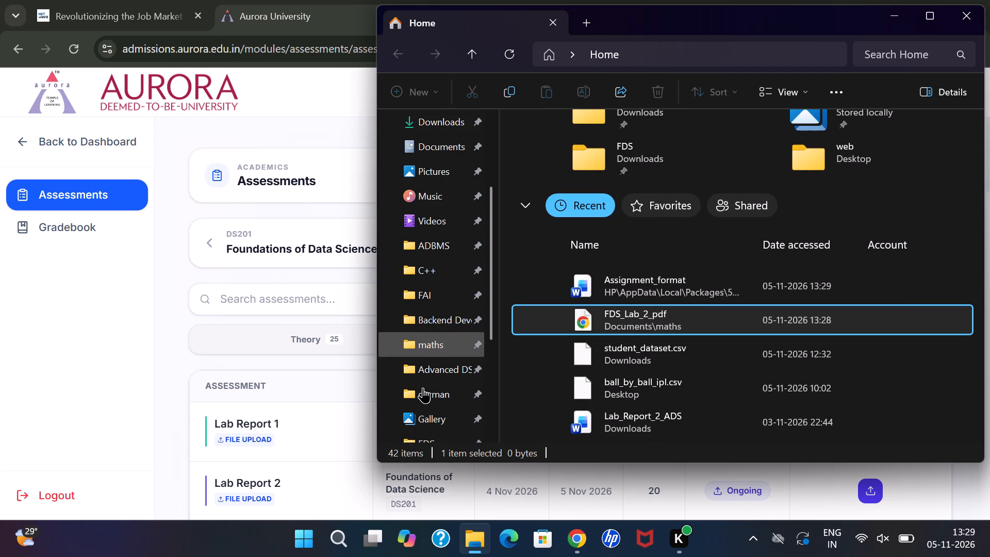
{"action": "scroll", "coordinate": [451, 300], "scroll_direction": "down", "scroll_amount": 1}
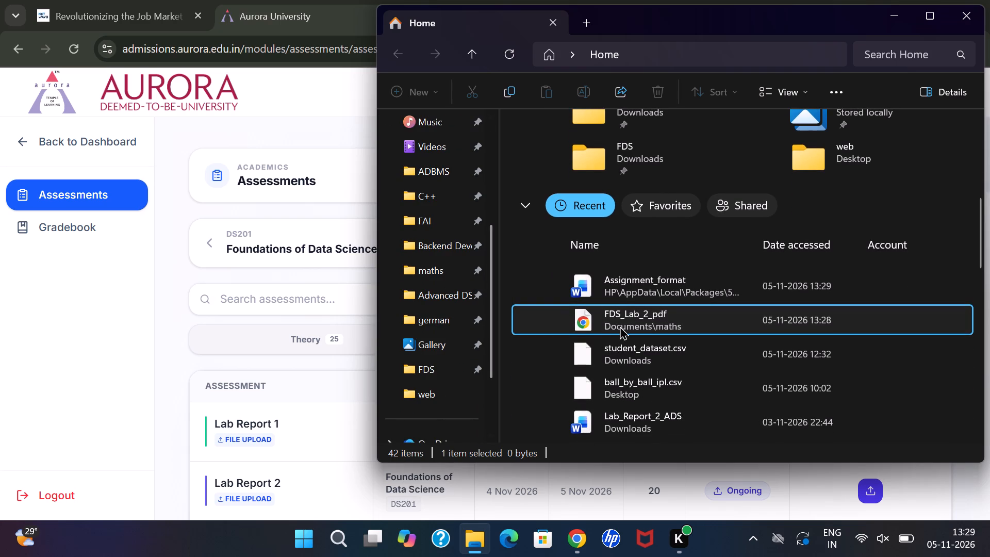
{"action": "left_click_drag", "start_coordinate": [620, 326], "coordinate": [440, 372]}
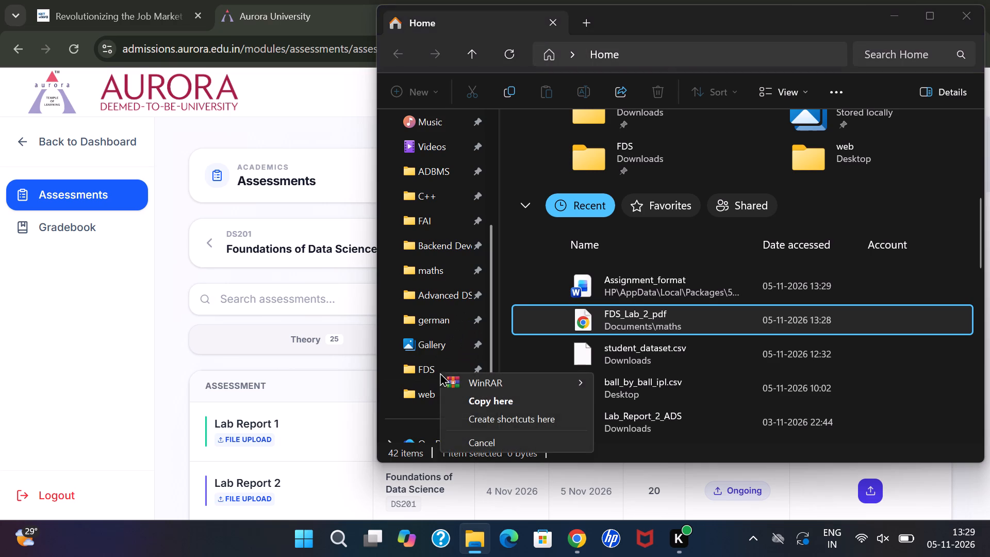
{"action": "left_click", "coordinate": [488, 407]}
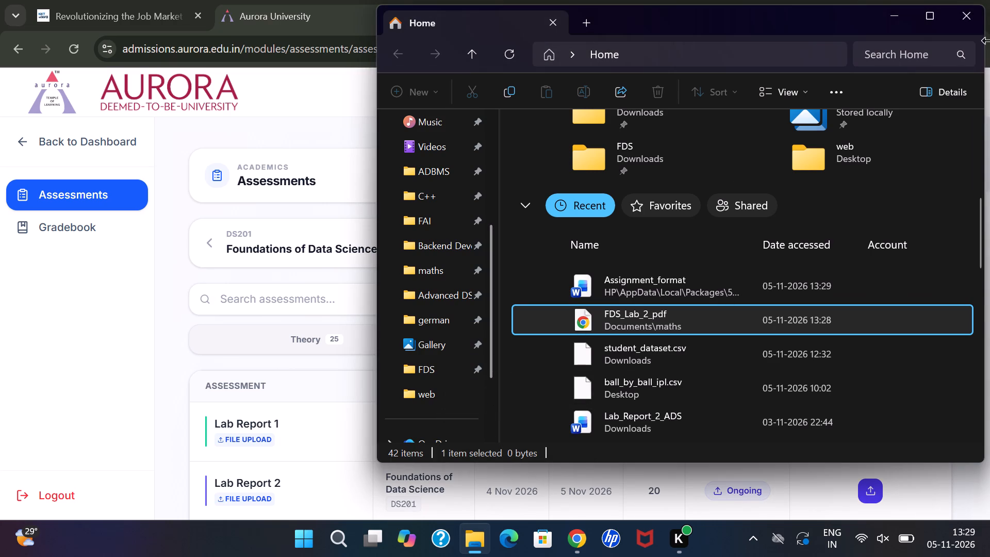
{"action": "left_click", "coordinate": [979, 10]}
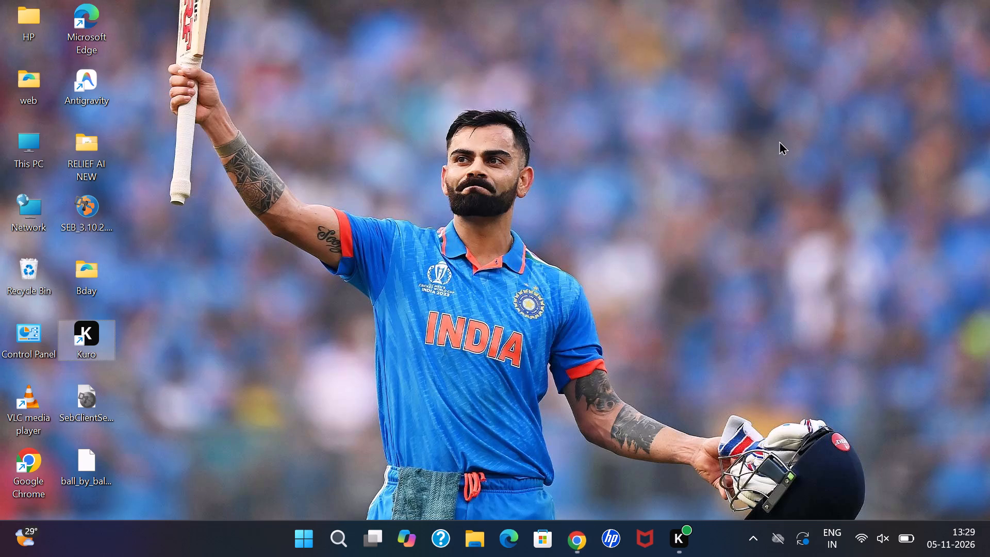